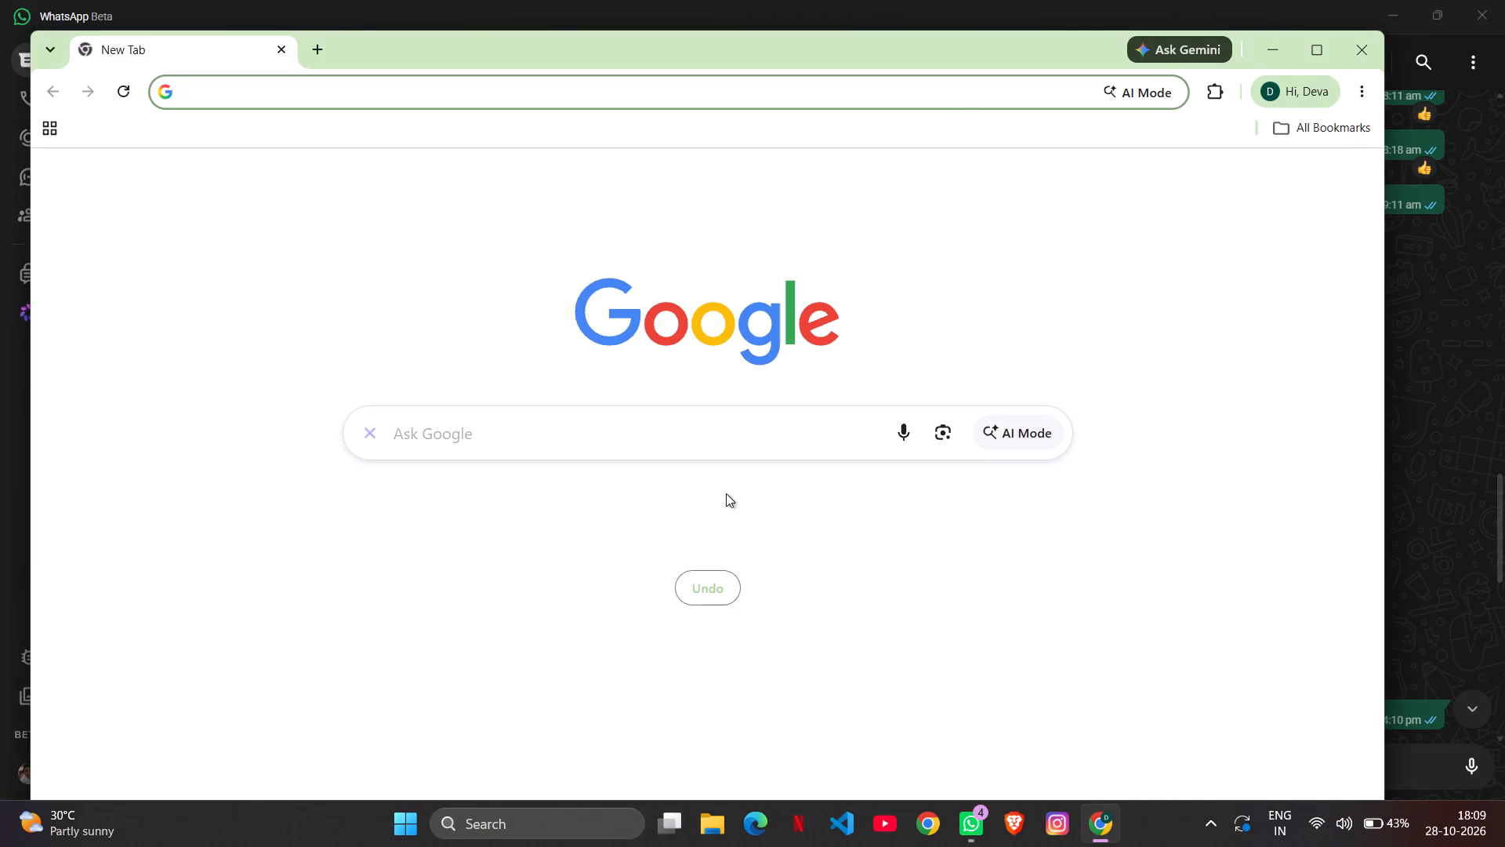
# Open the copied SharePoint sharing link in the empty browser tab.
pyautogui.hotkey('ctrl', 'v')
pyautogui.press('Return')
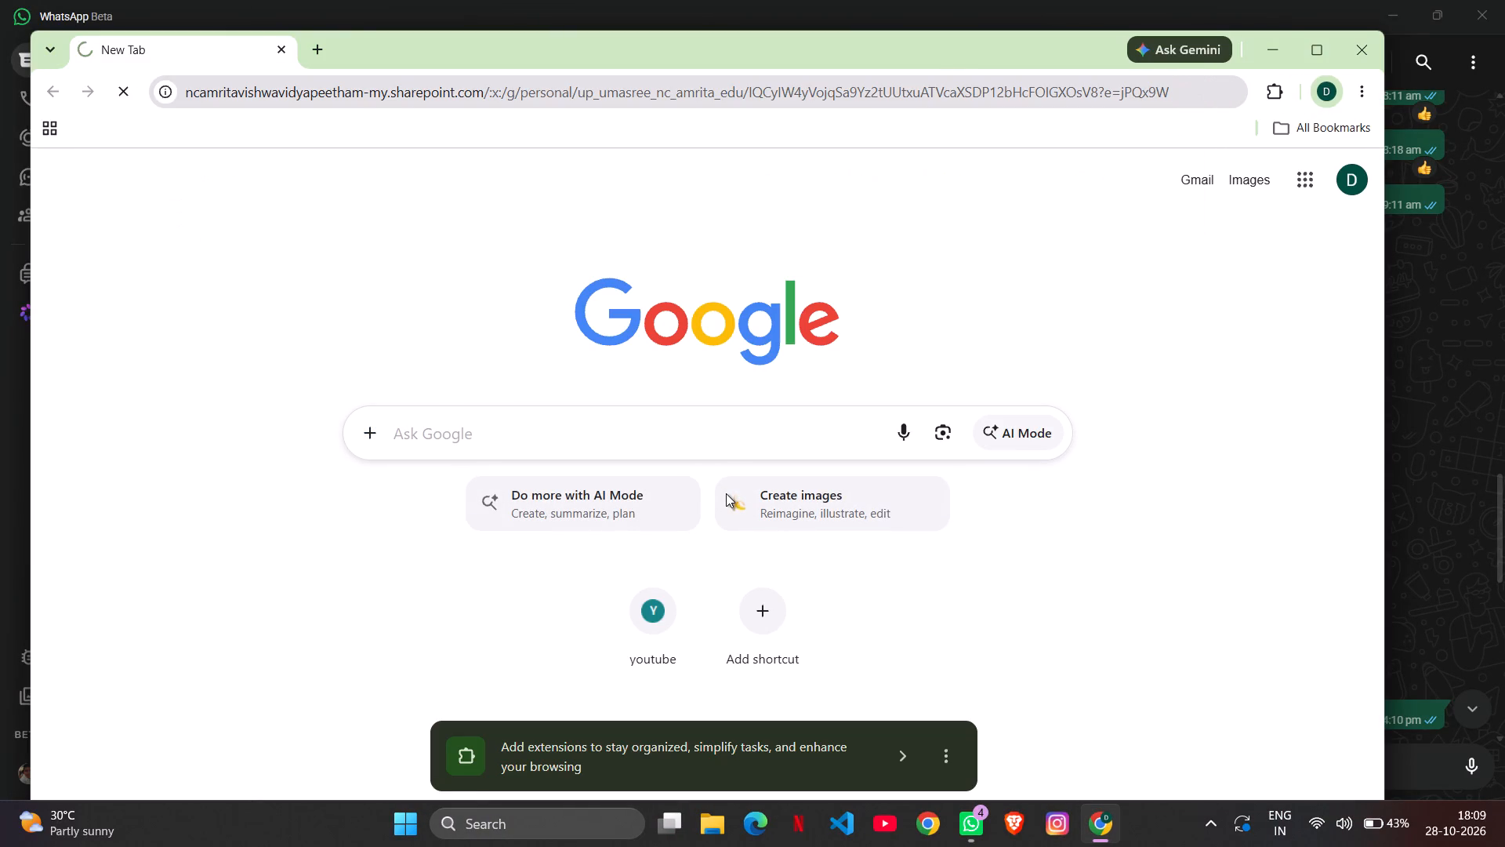
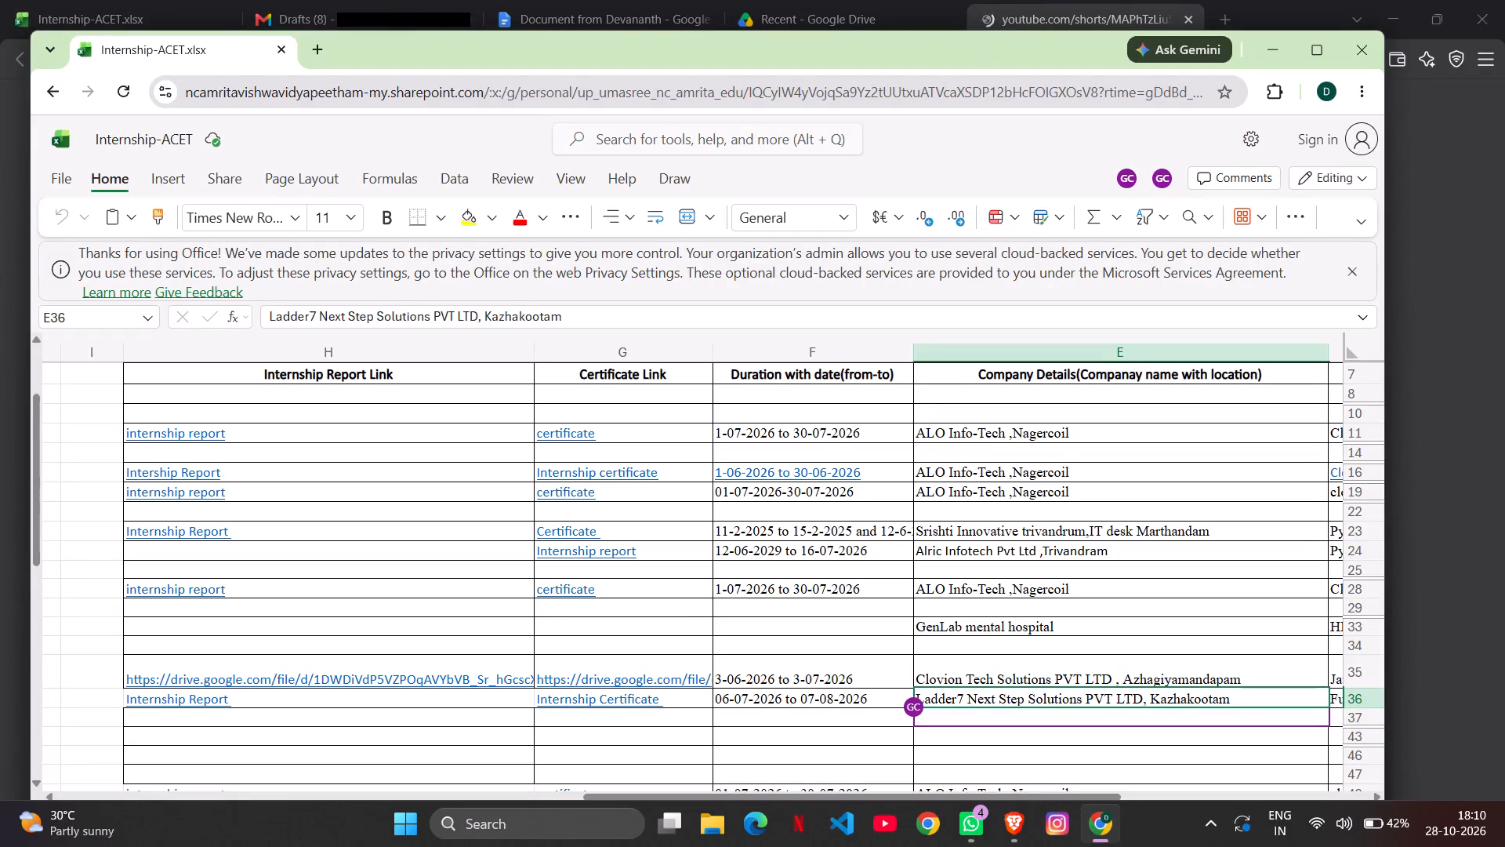
# Look through the company details, duration, certificate and report link columns of the Internship-ACET sheet around row 36.
pyautogui.scroll(-1, 983, 738)
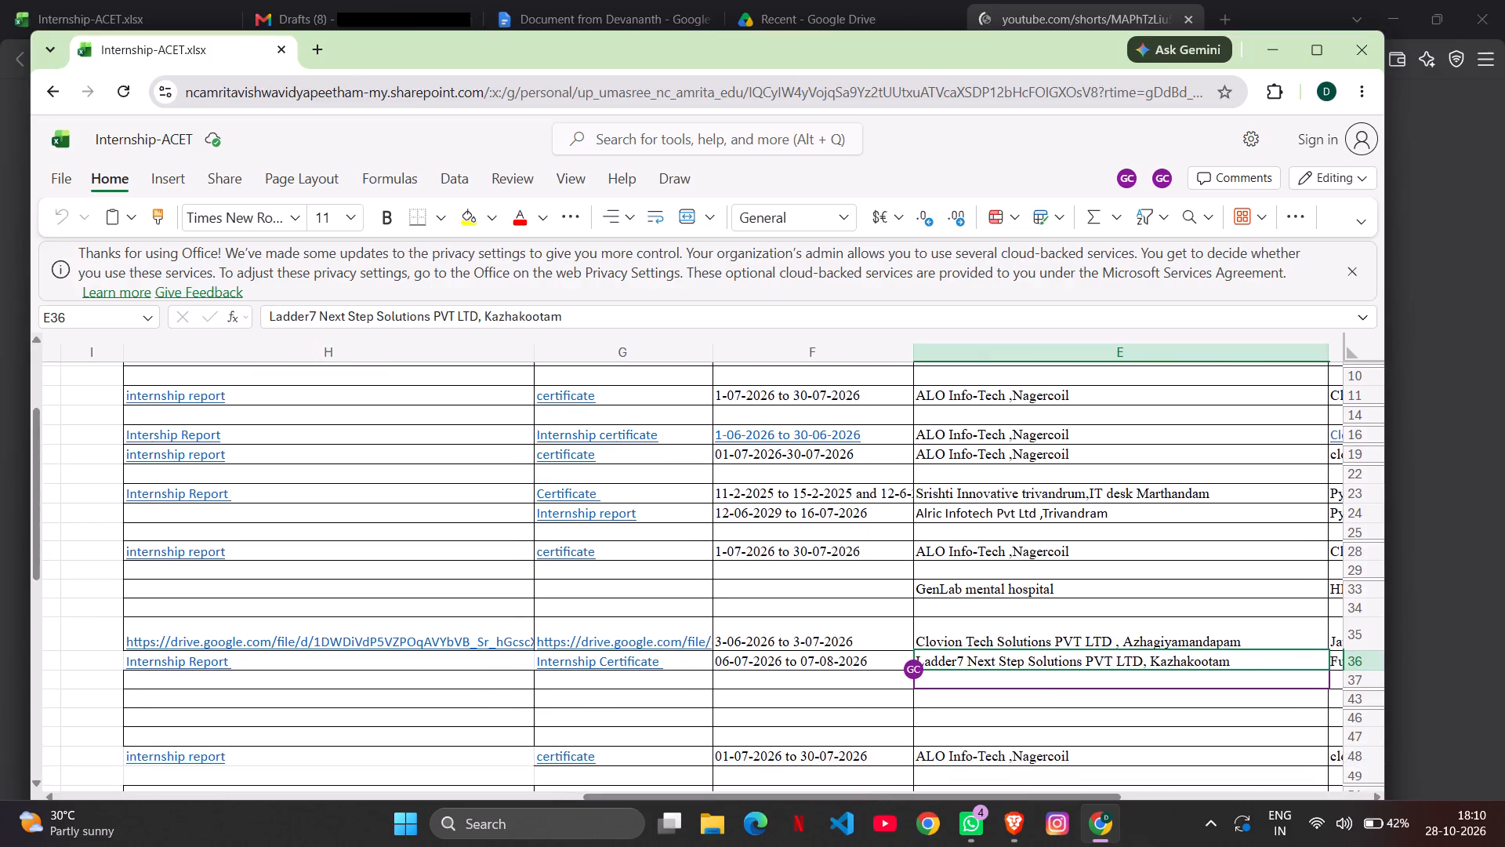
pyautogui.hscroll(-4, 983, 738)
pyautogui.hscroll(2, 983, 738)
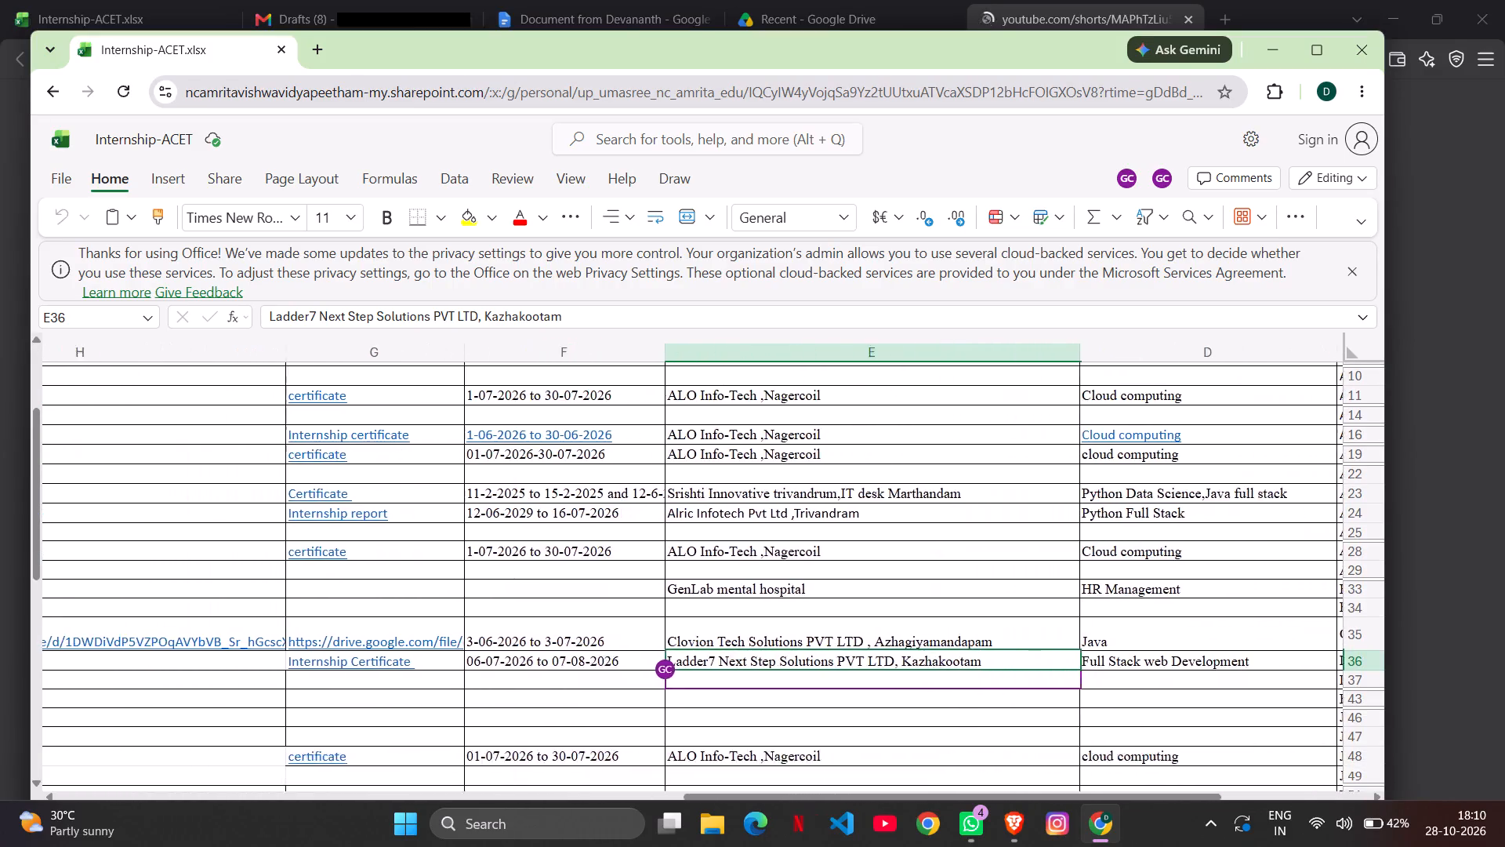
pyautogui.hscroll(2, 983, 738)
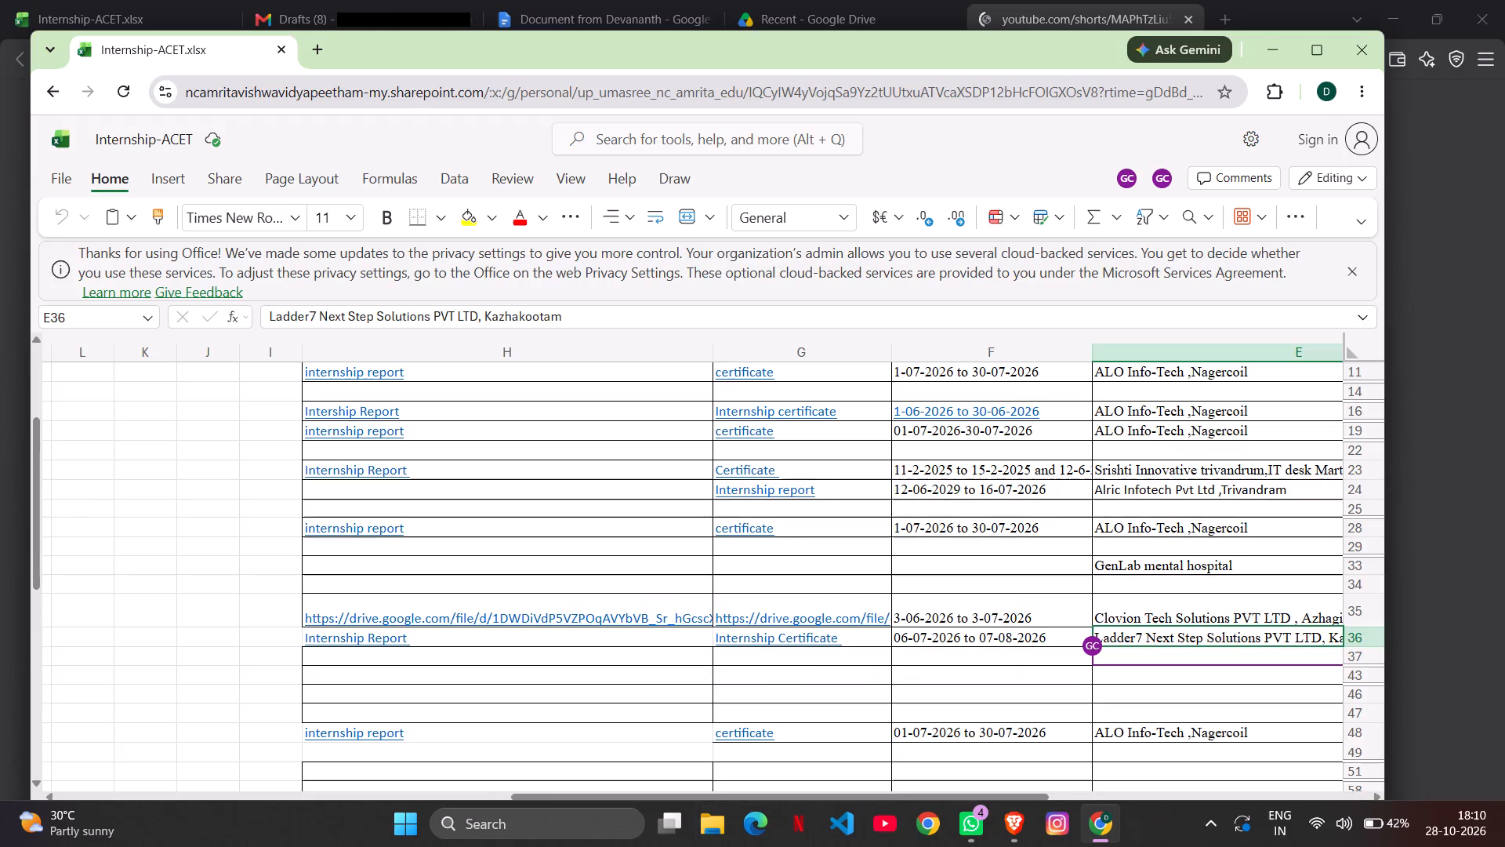
pyautogui.click(1011, 13)
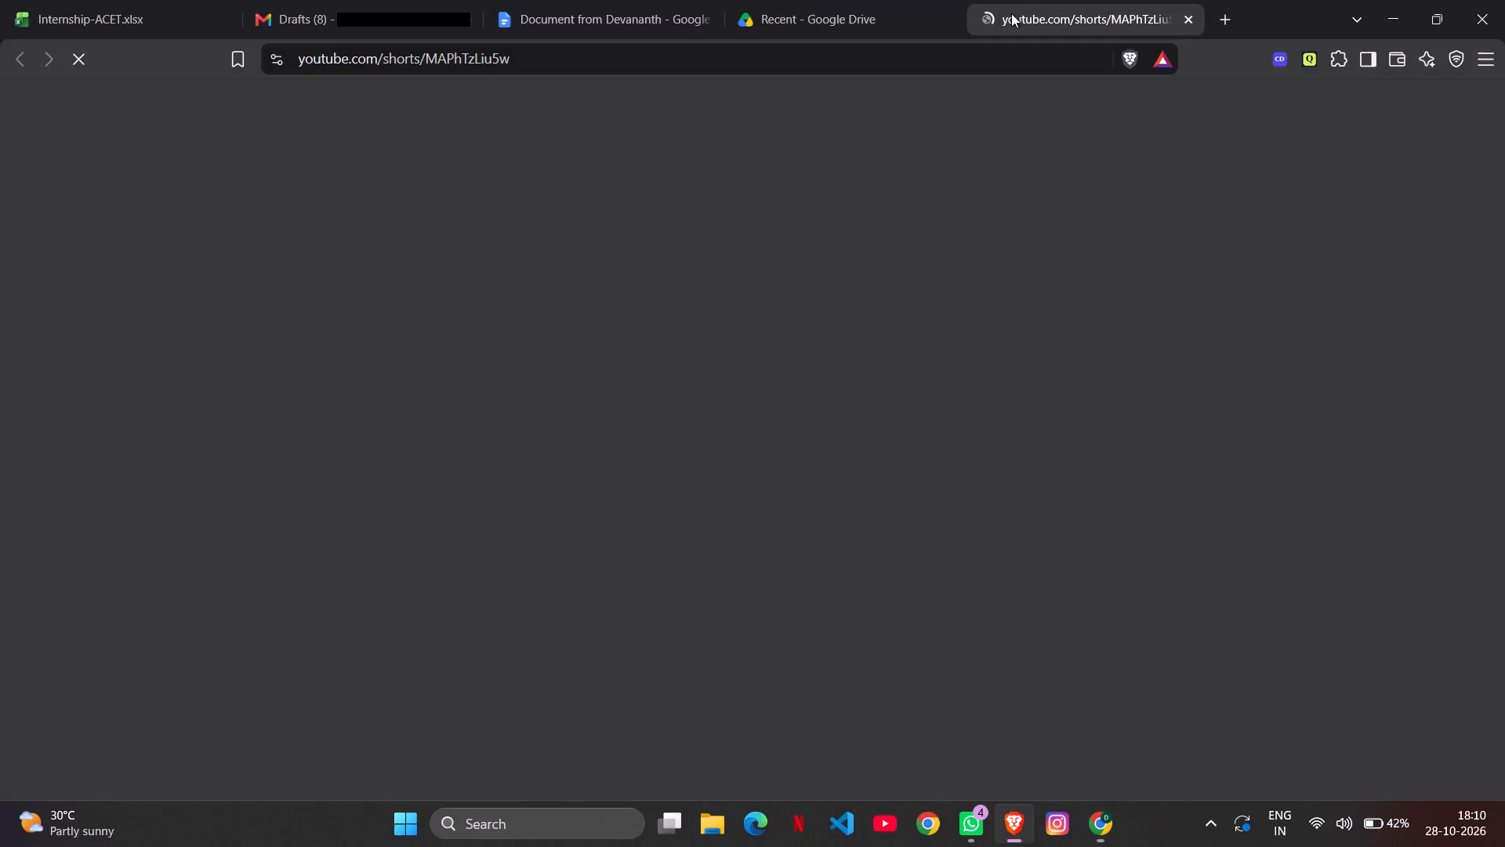
pyautogui.click(531, 53)
pyautogui.click(531, 53)
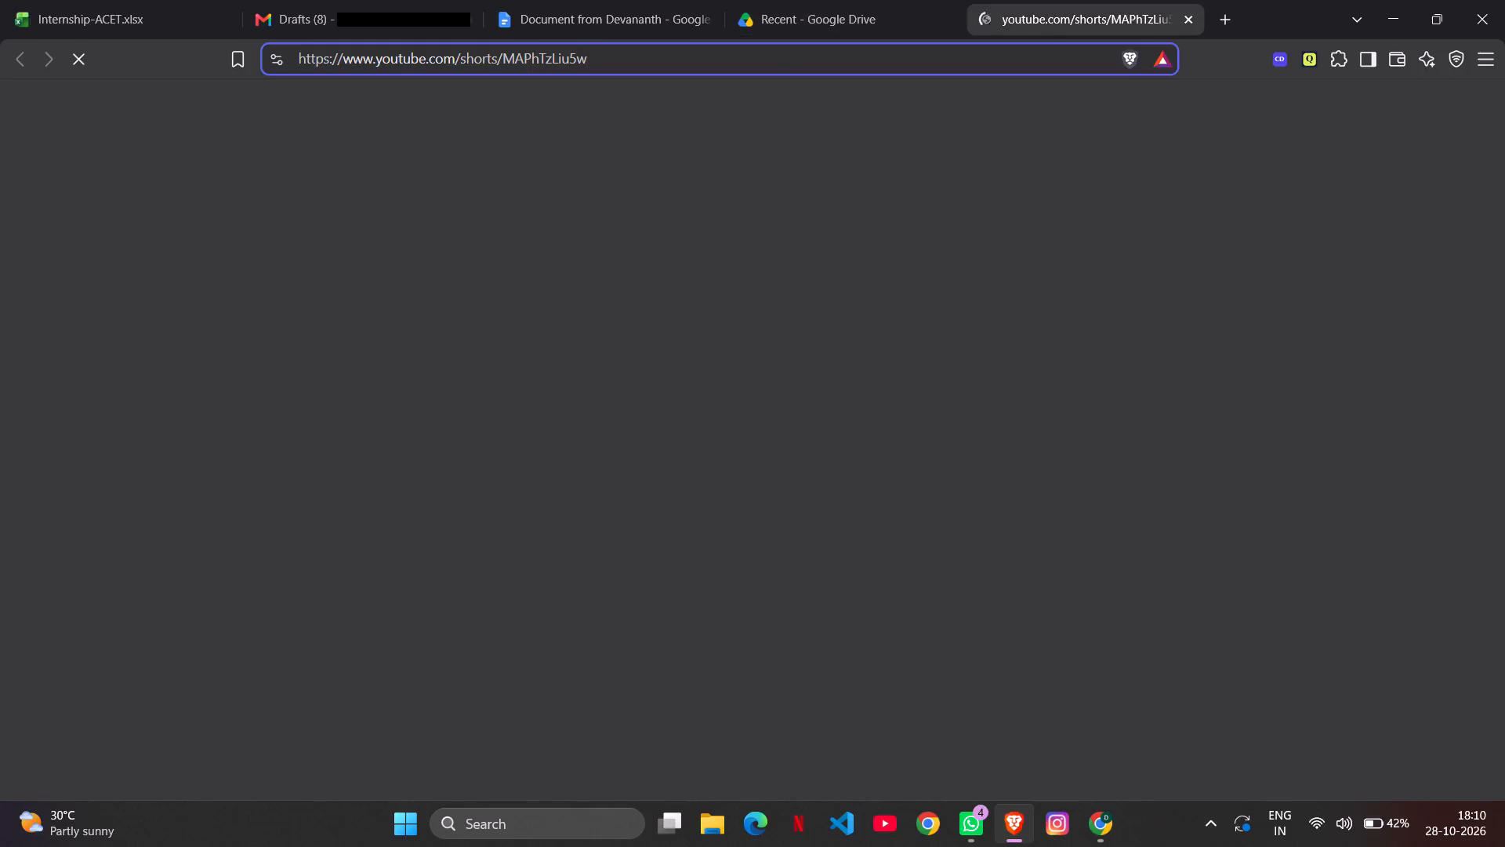
pyautogui.moveTo(589, 58); pyautogui.dragTo(252, 47)
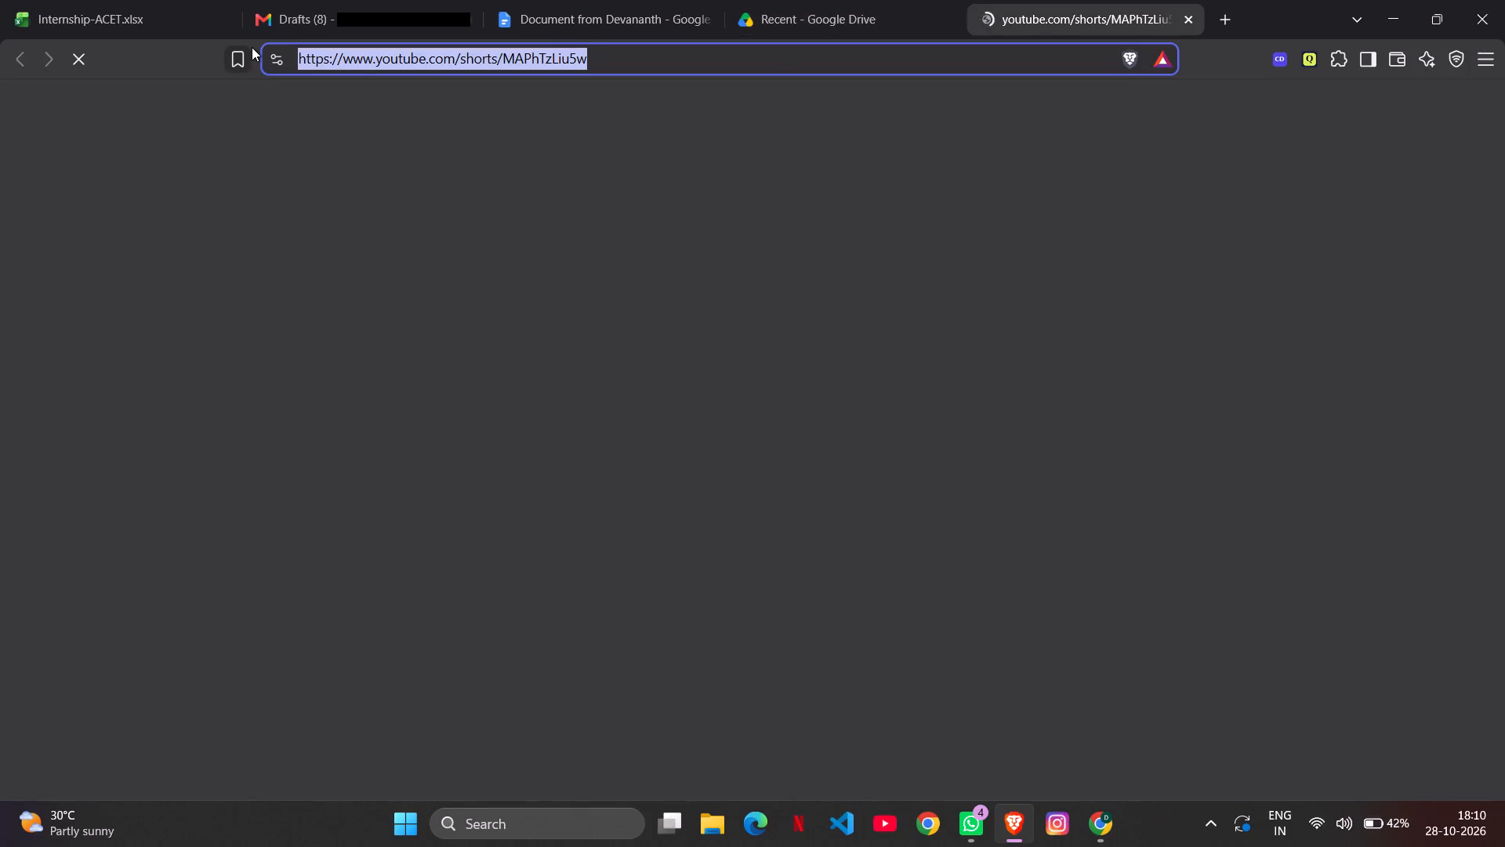
pyautogui.hotkey('ctrl', 'c')
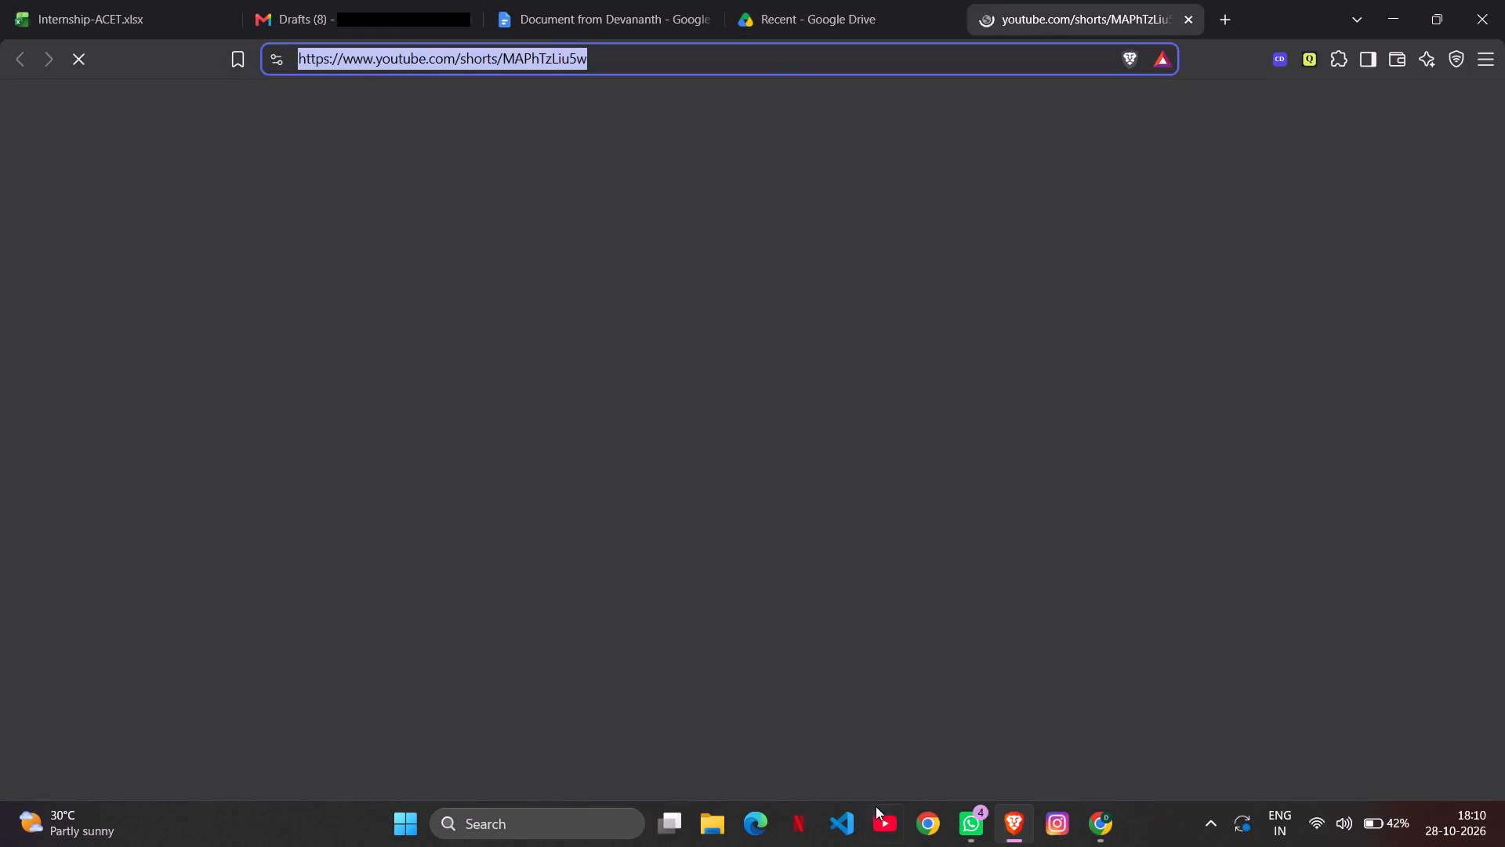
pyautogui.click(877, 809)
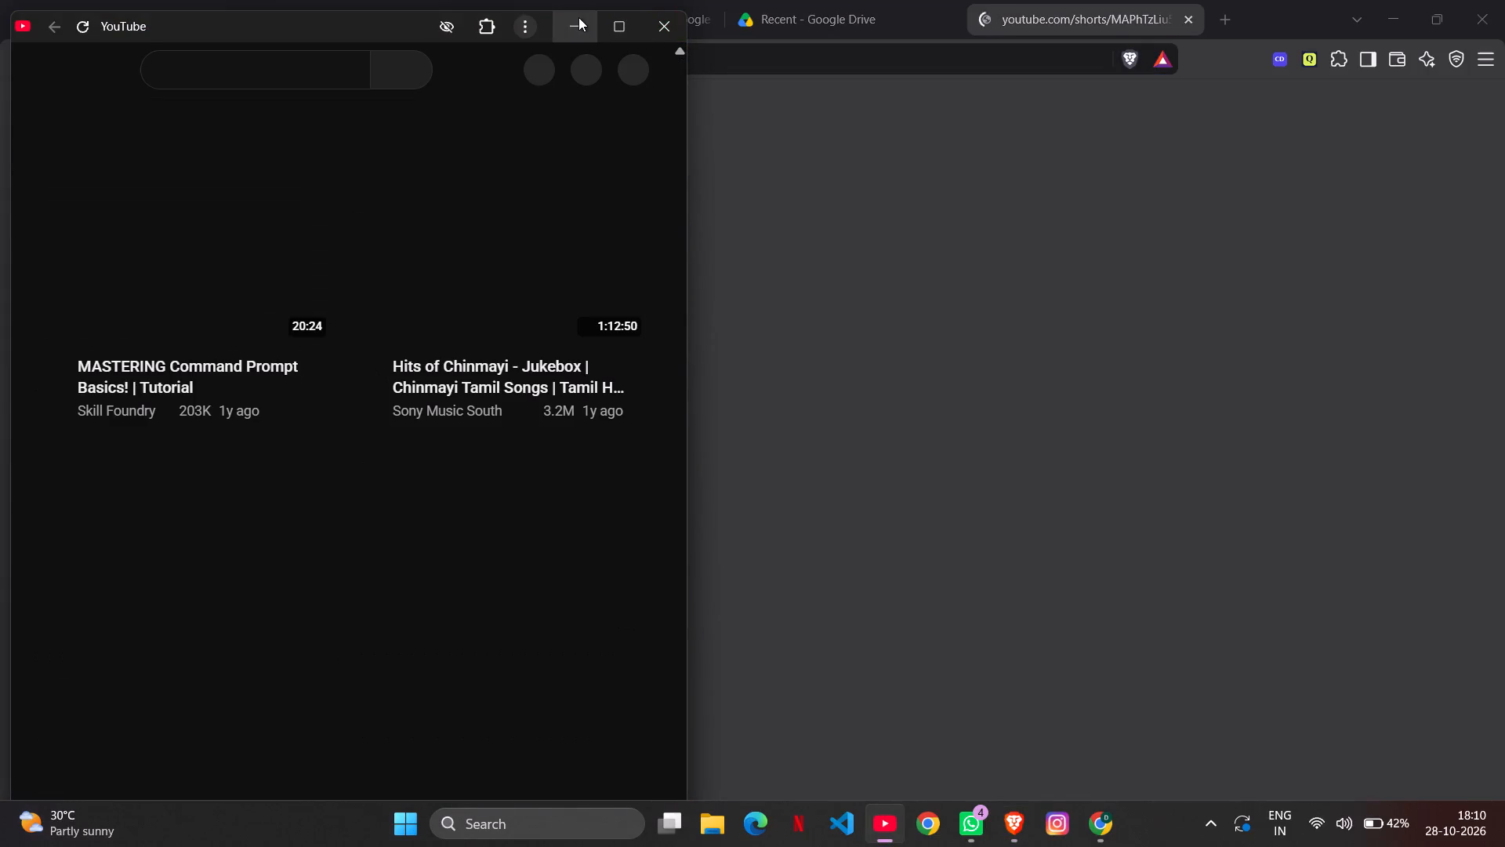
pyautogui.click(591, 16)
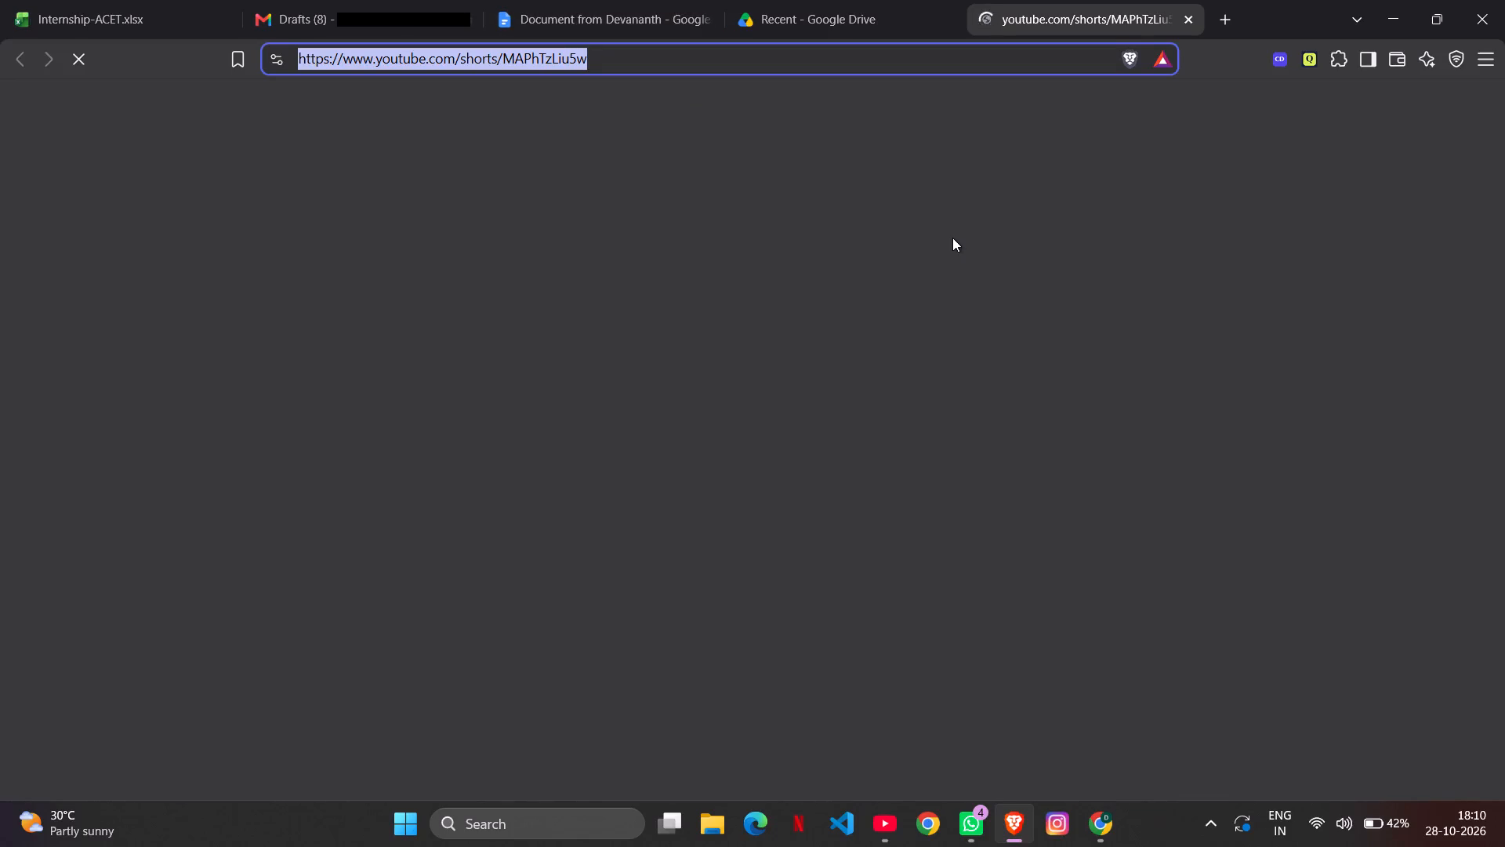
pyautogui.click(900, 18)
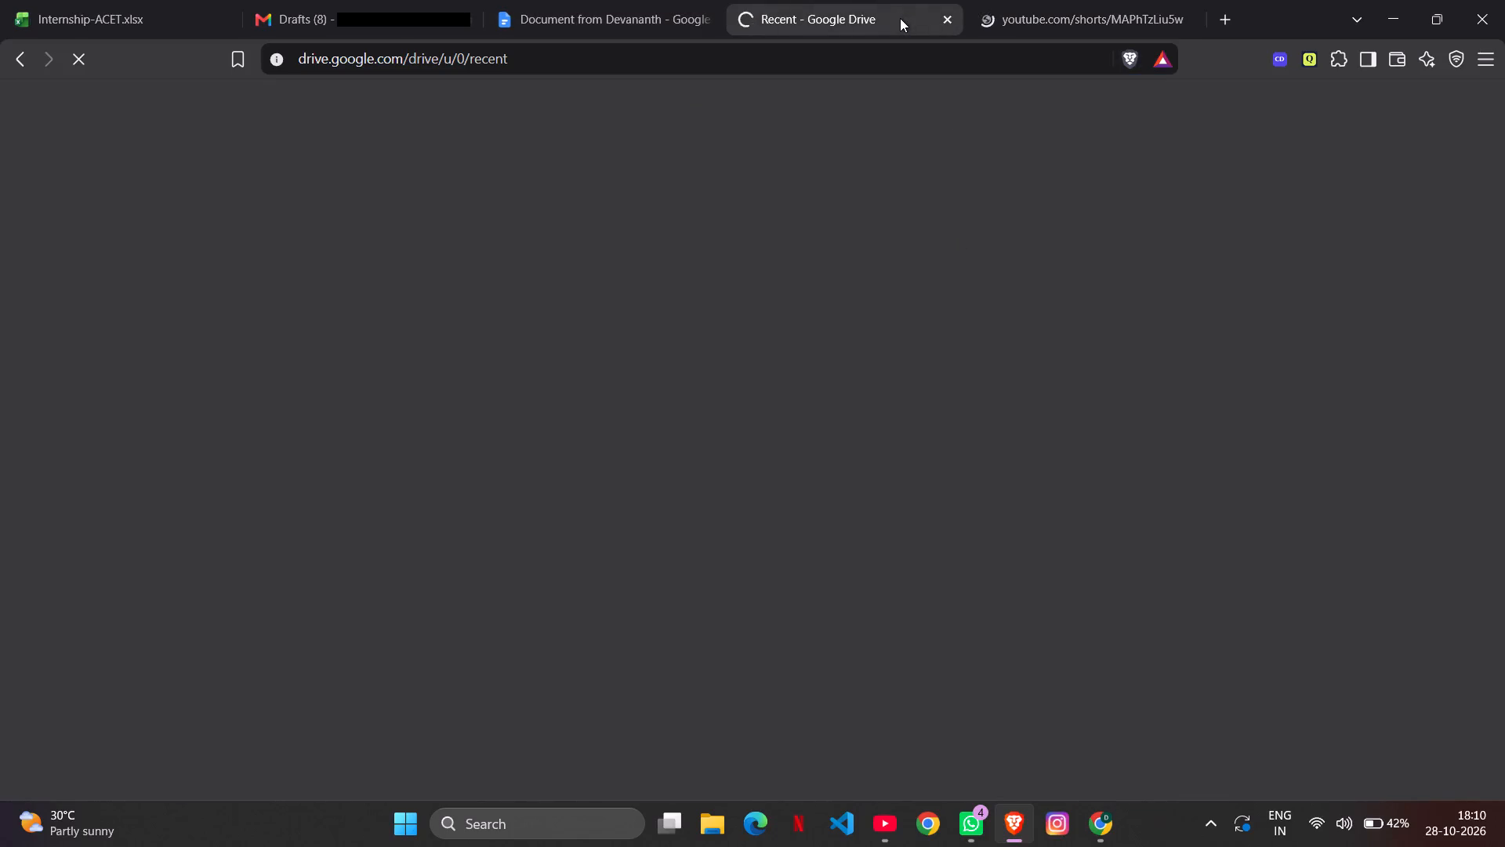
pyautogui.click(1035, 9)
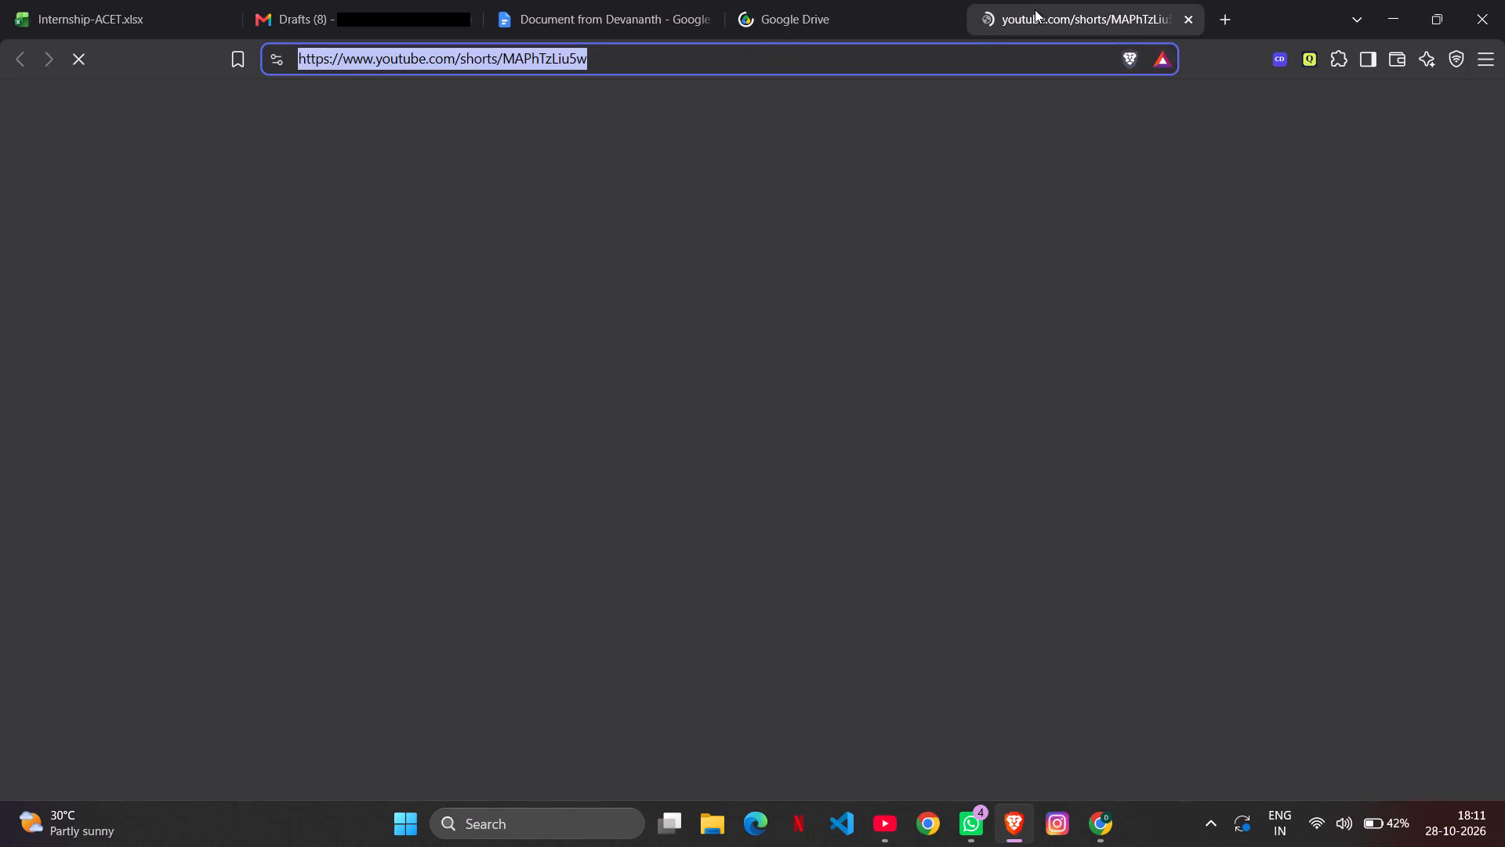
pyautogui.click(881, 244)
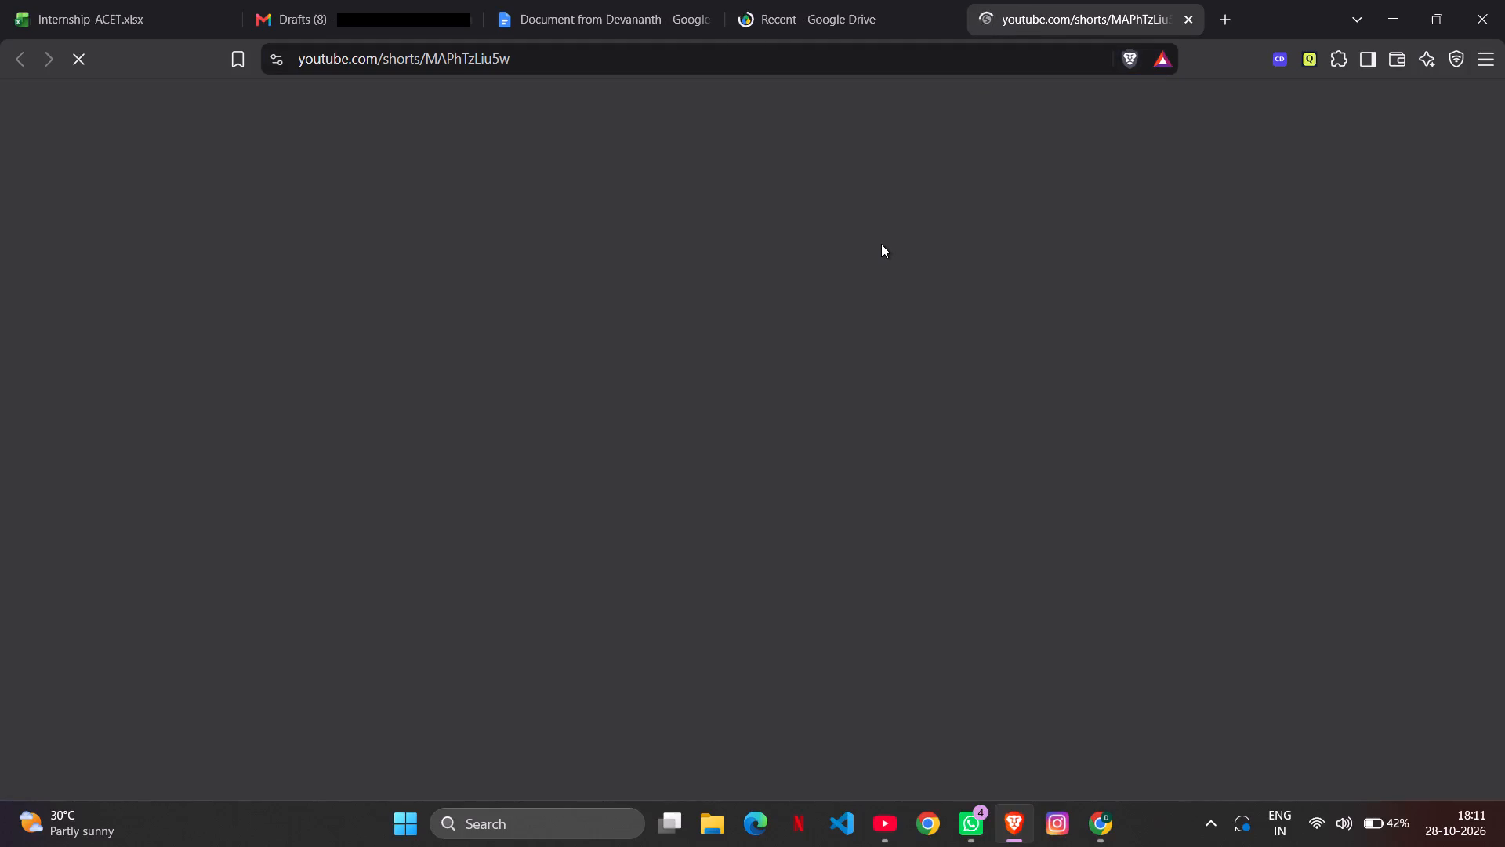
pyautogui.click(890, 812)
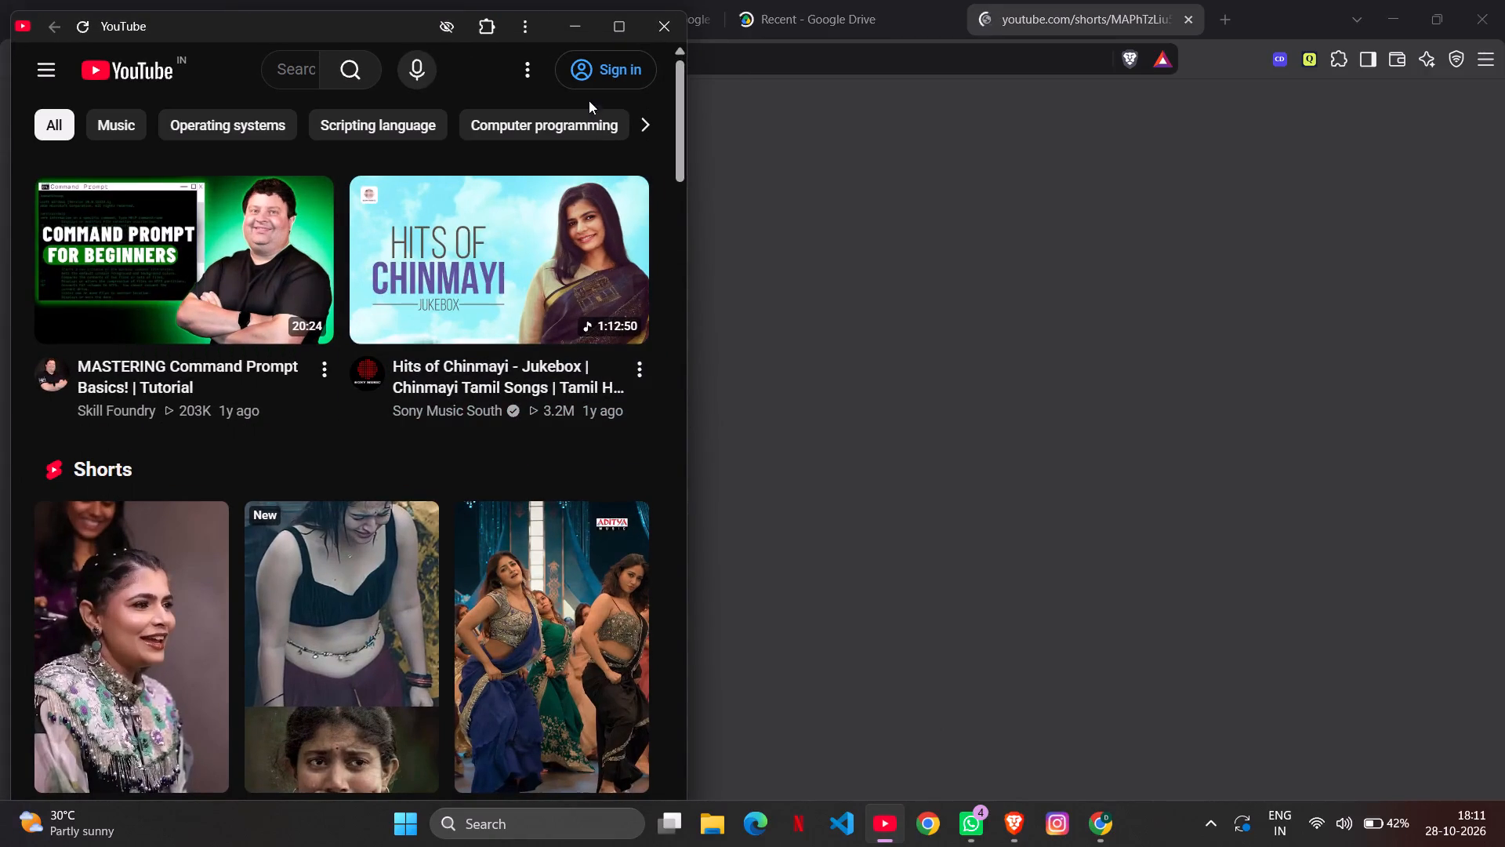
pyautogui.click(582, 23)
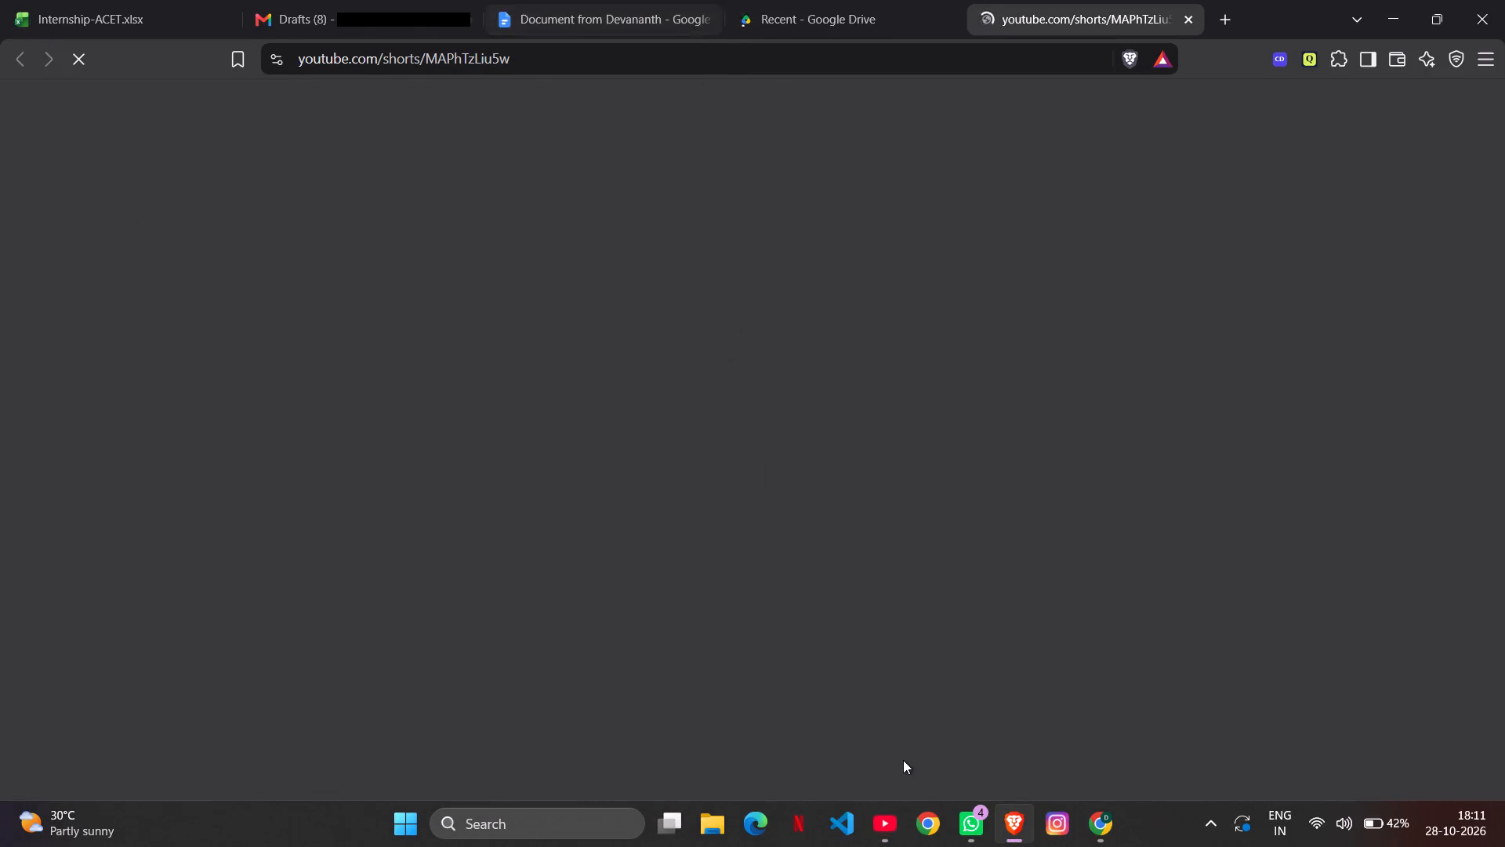
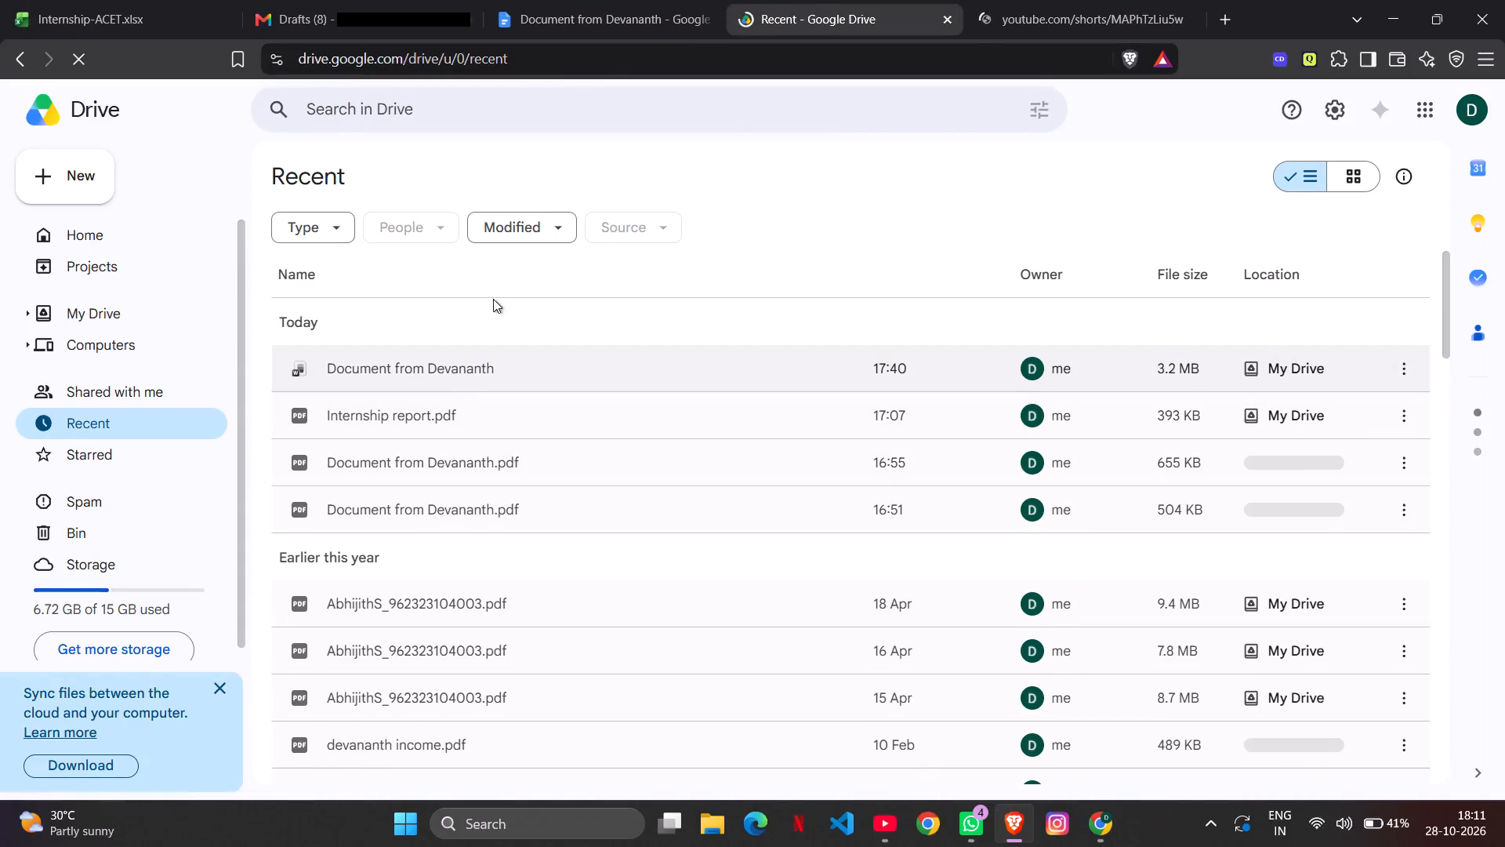
# Return to the Internship-ACET workbook and open the Internship Certificate link cell G36 for editing to inspect its content.
pyautogui.click(144, 29)
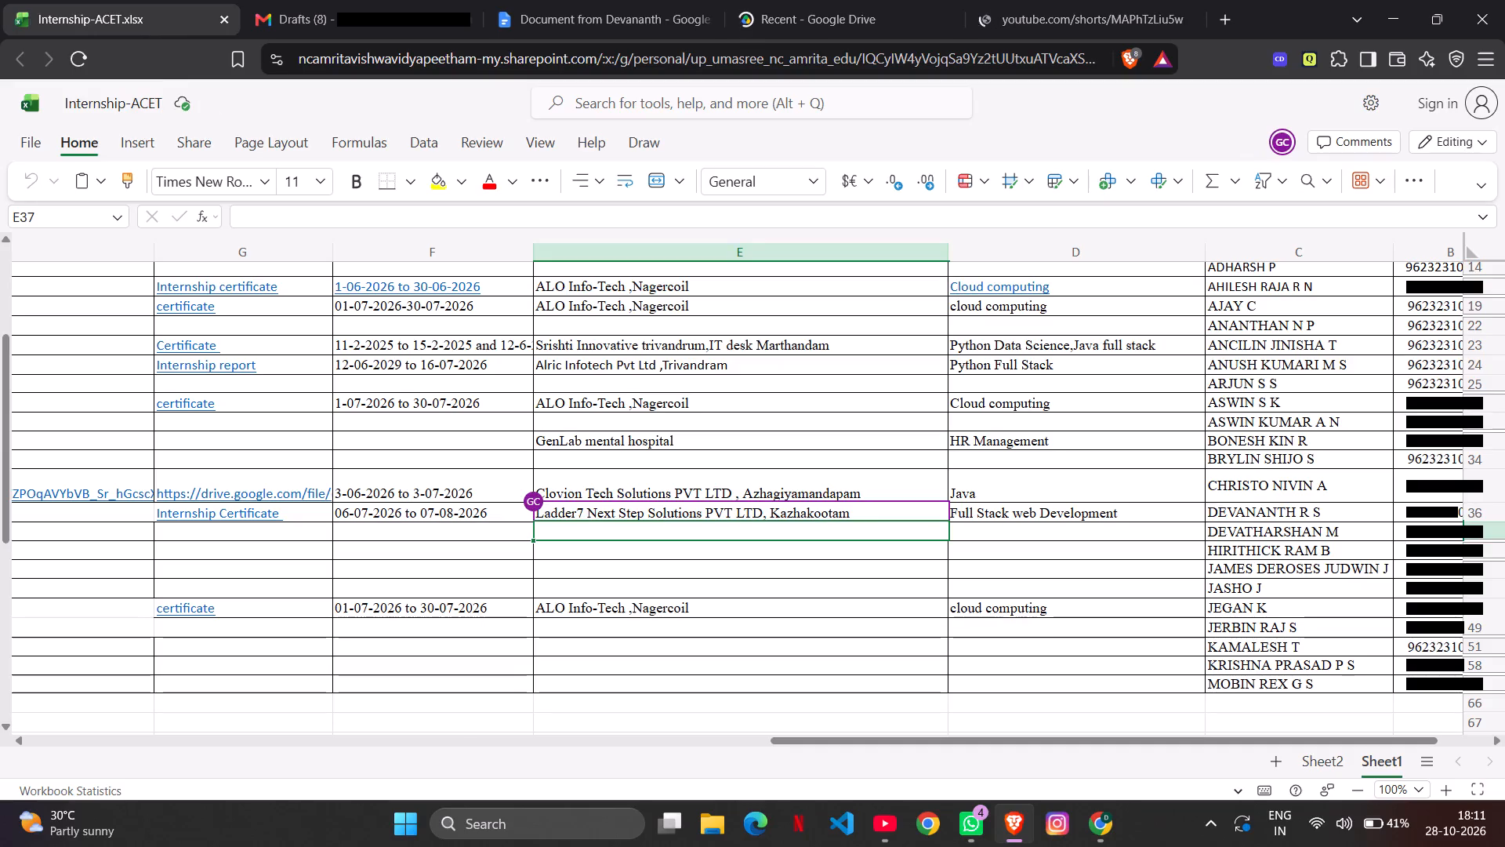
pyautogui.doubleClick(256, 517)
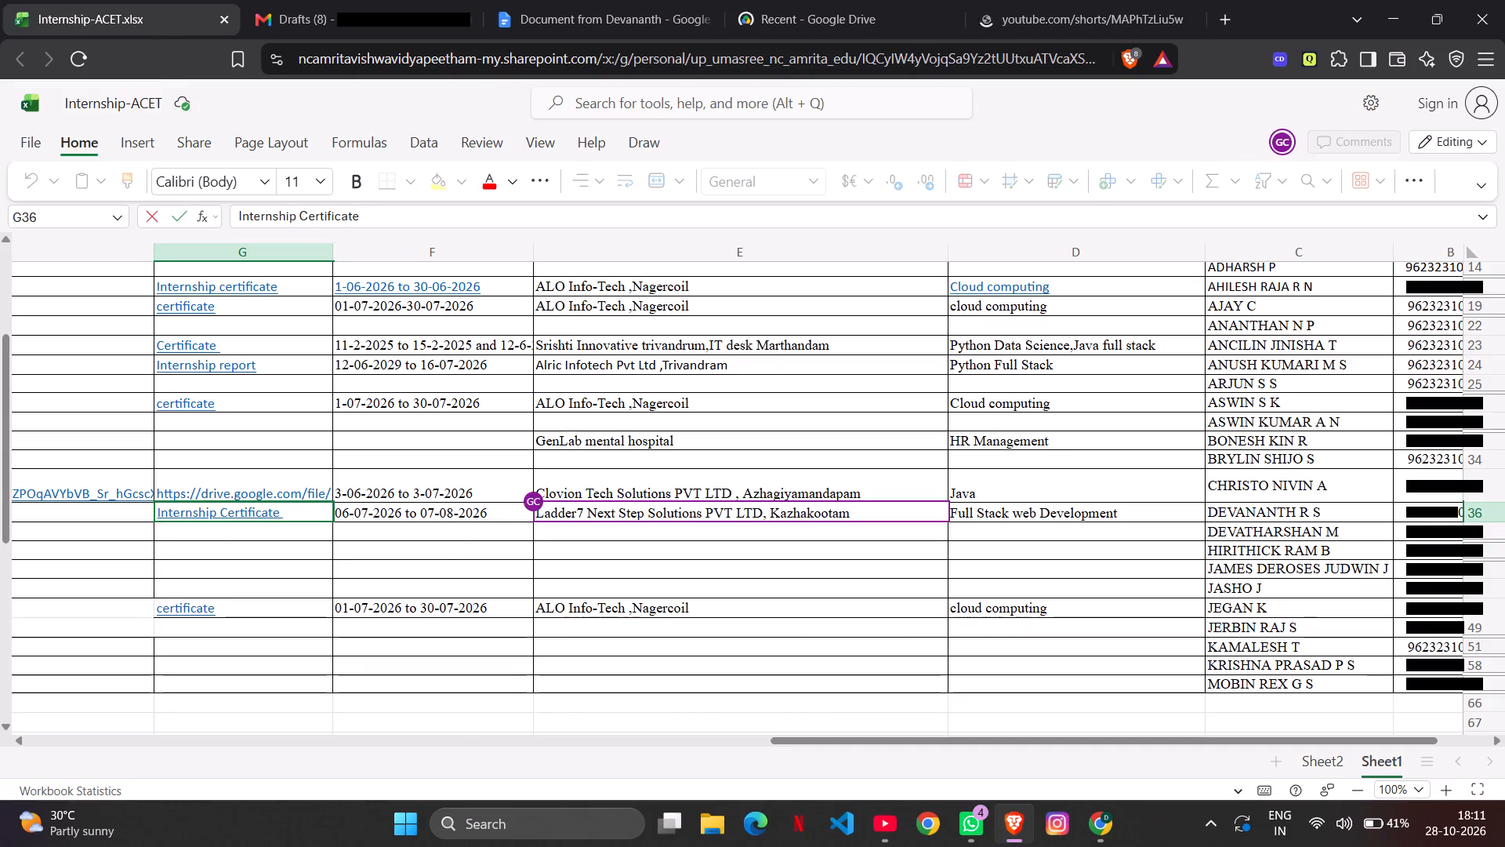
pyautogui.click(256, 517)
pyautogui.click(260, 518)
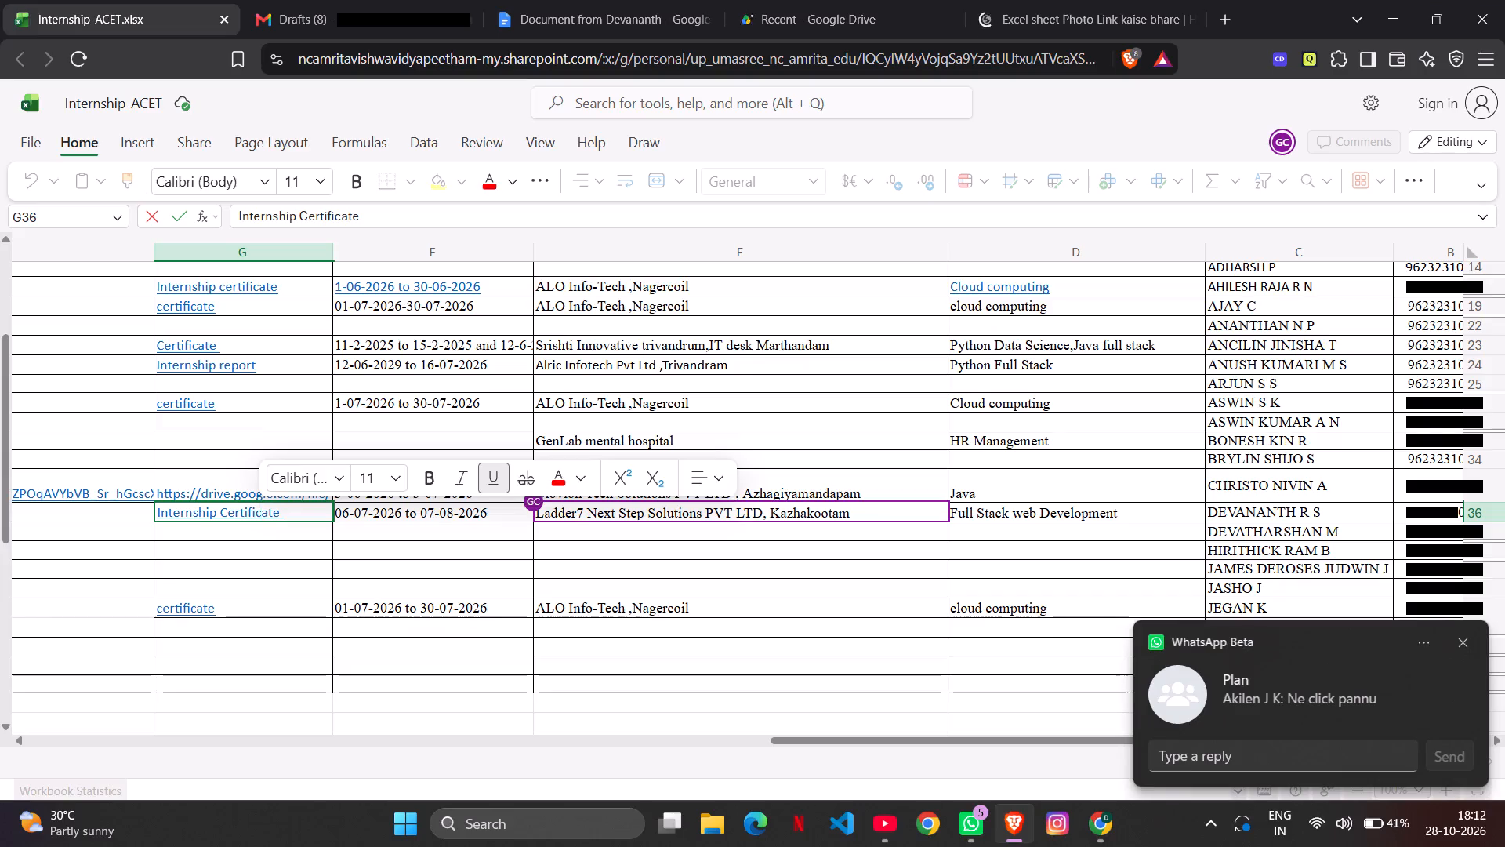
pyautogui.click(187, 510)
pyautogui.click(264, 510)
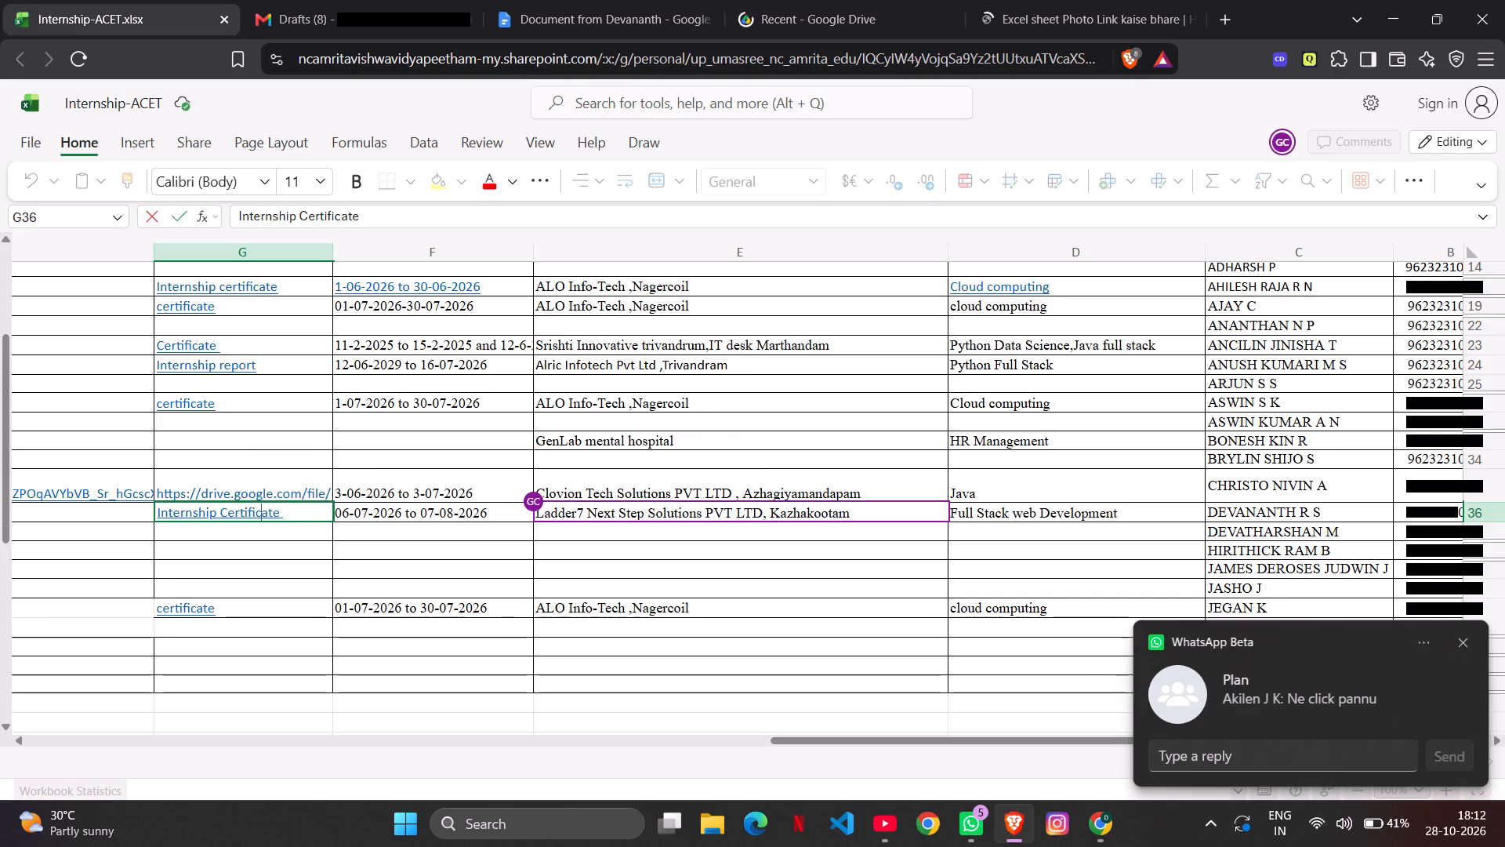
pyautogui.hscroll(2, 264, 510)
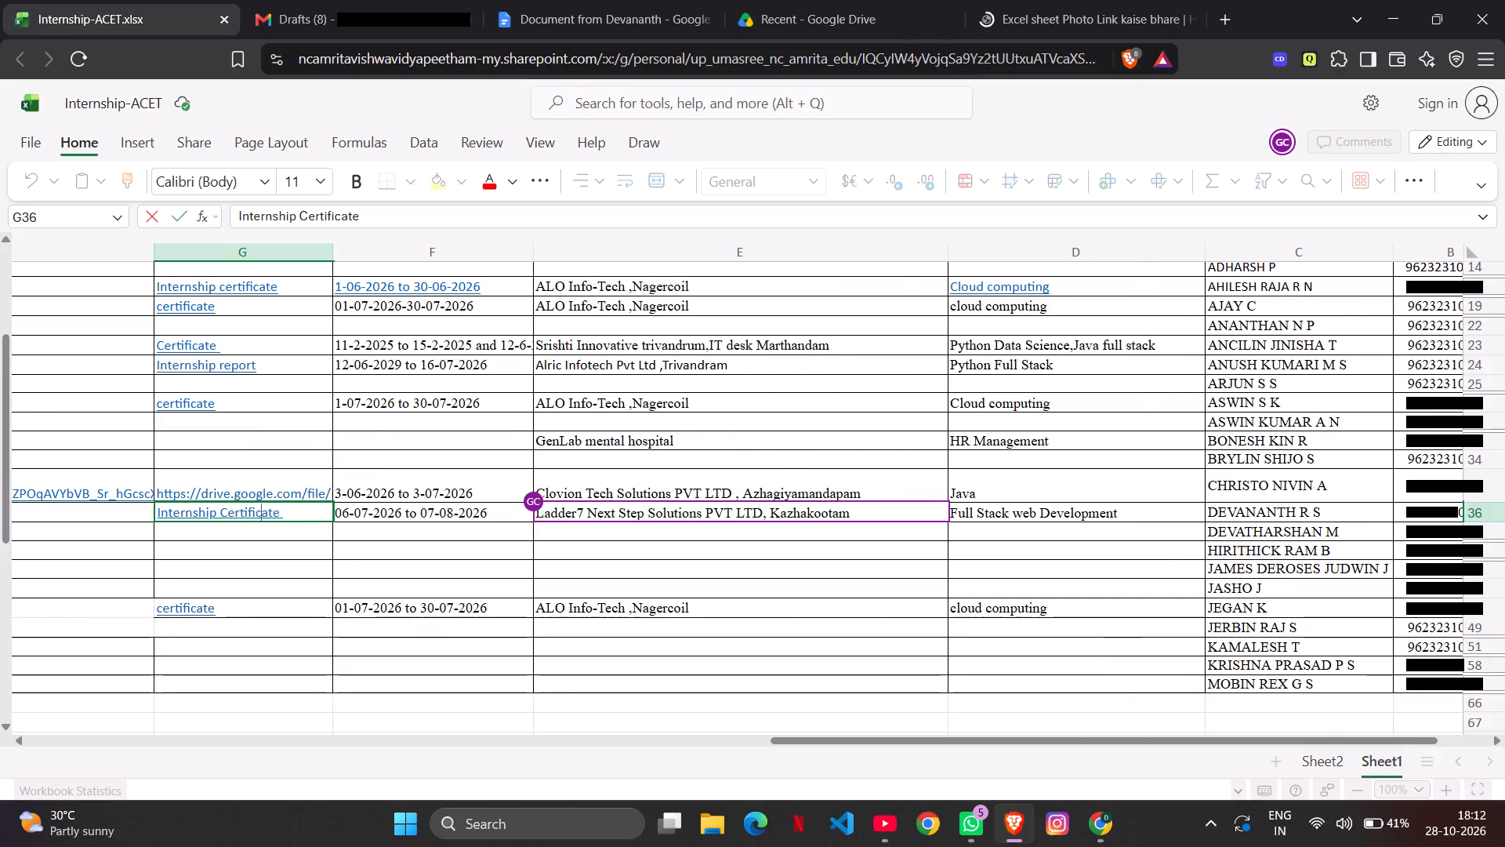
pyautogui.hscroll(9, 274, 591)
pyautogui.hscroll(-7, 274, 591)
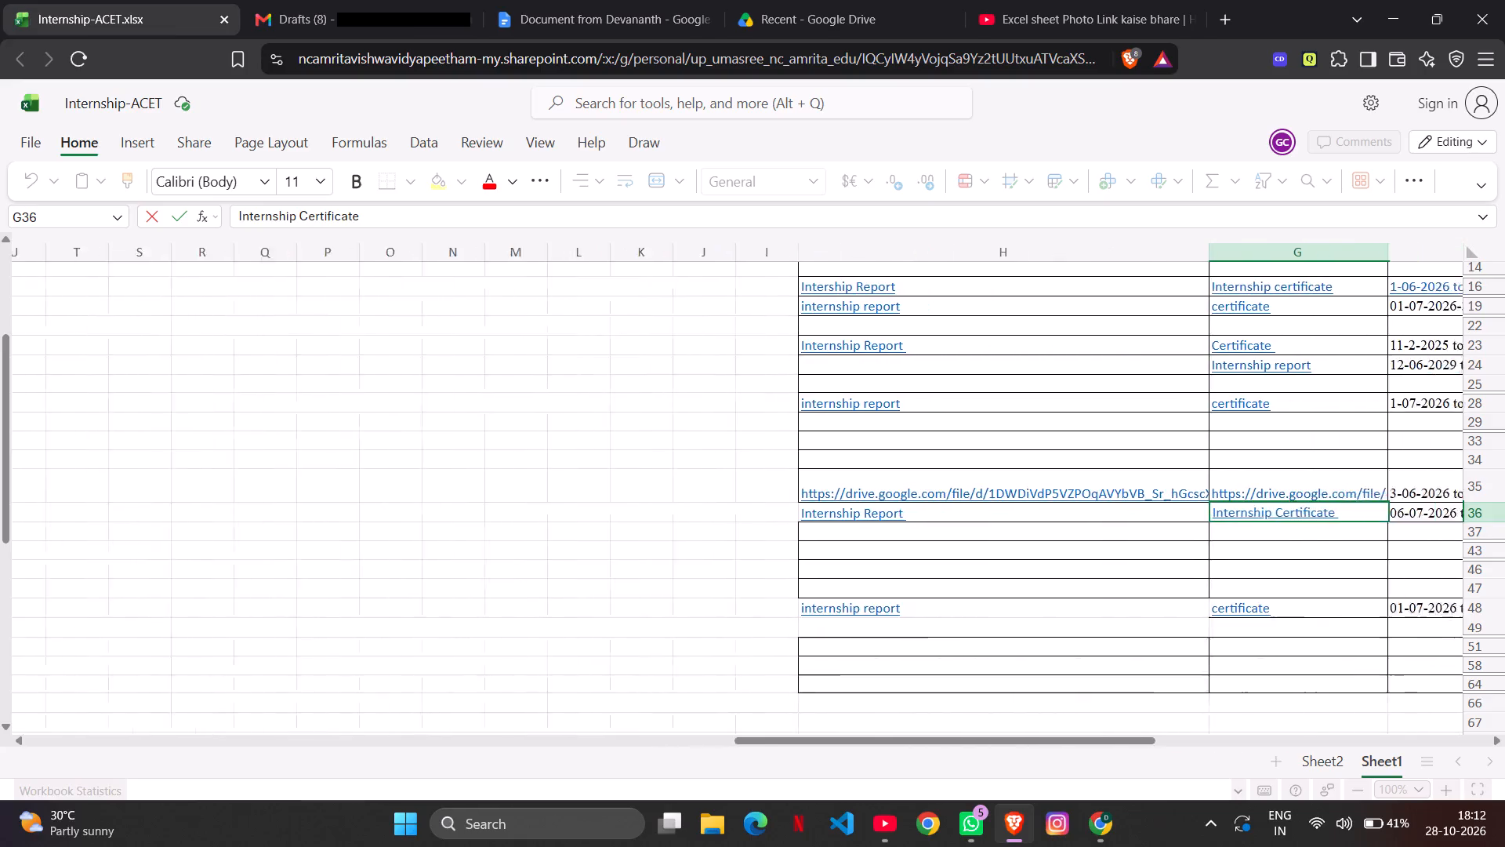
pyautogui.hscroll(-4, 274, 591)
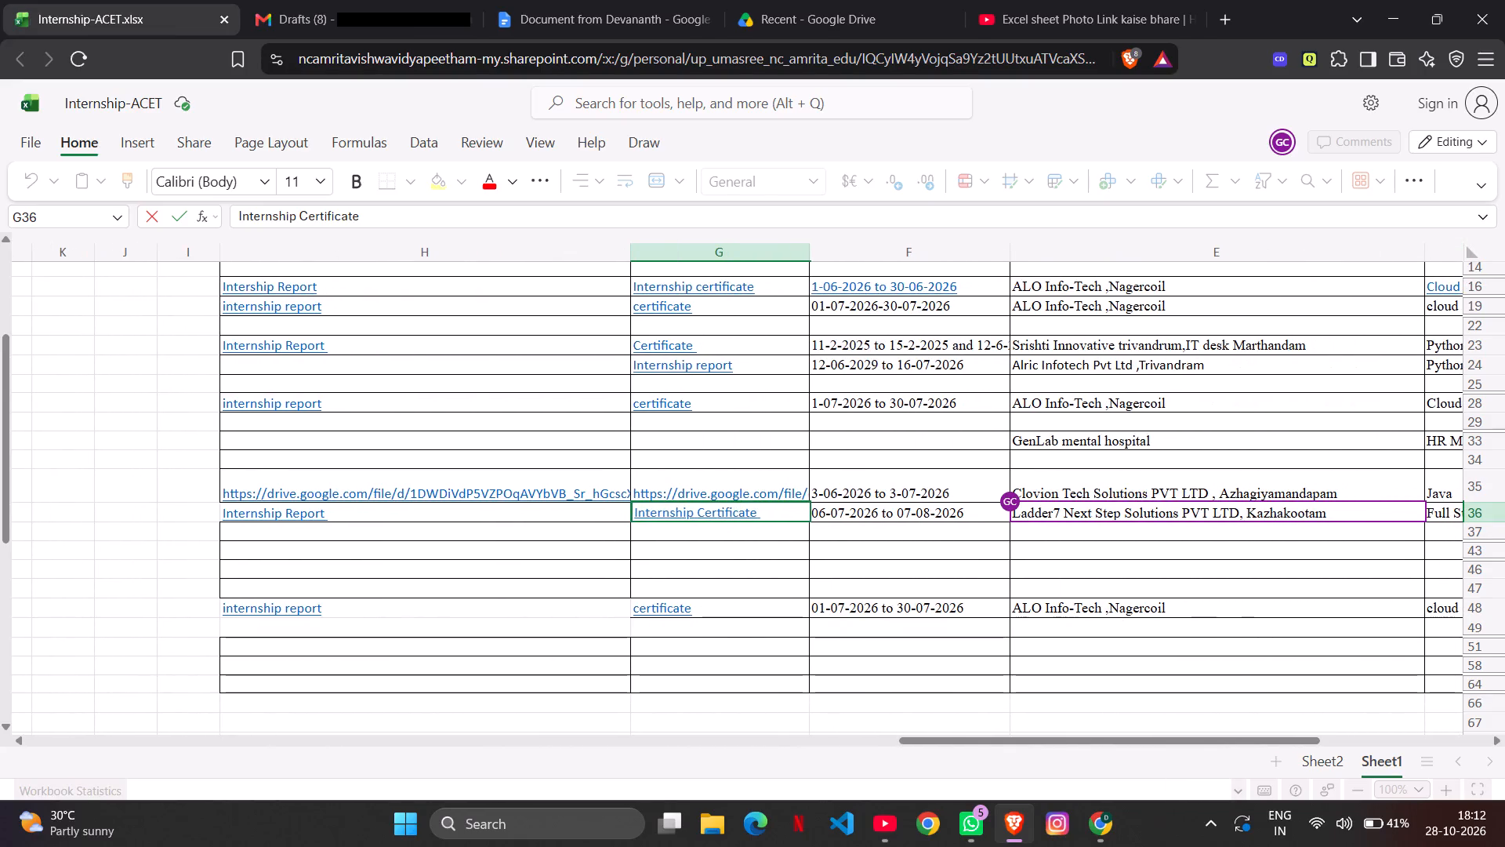
pyautogui.click(713, 517)
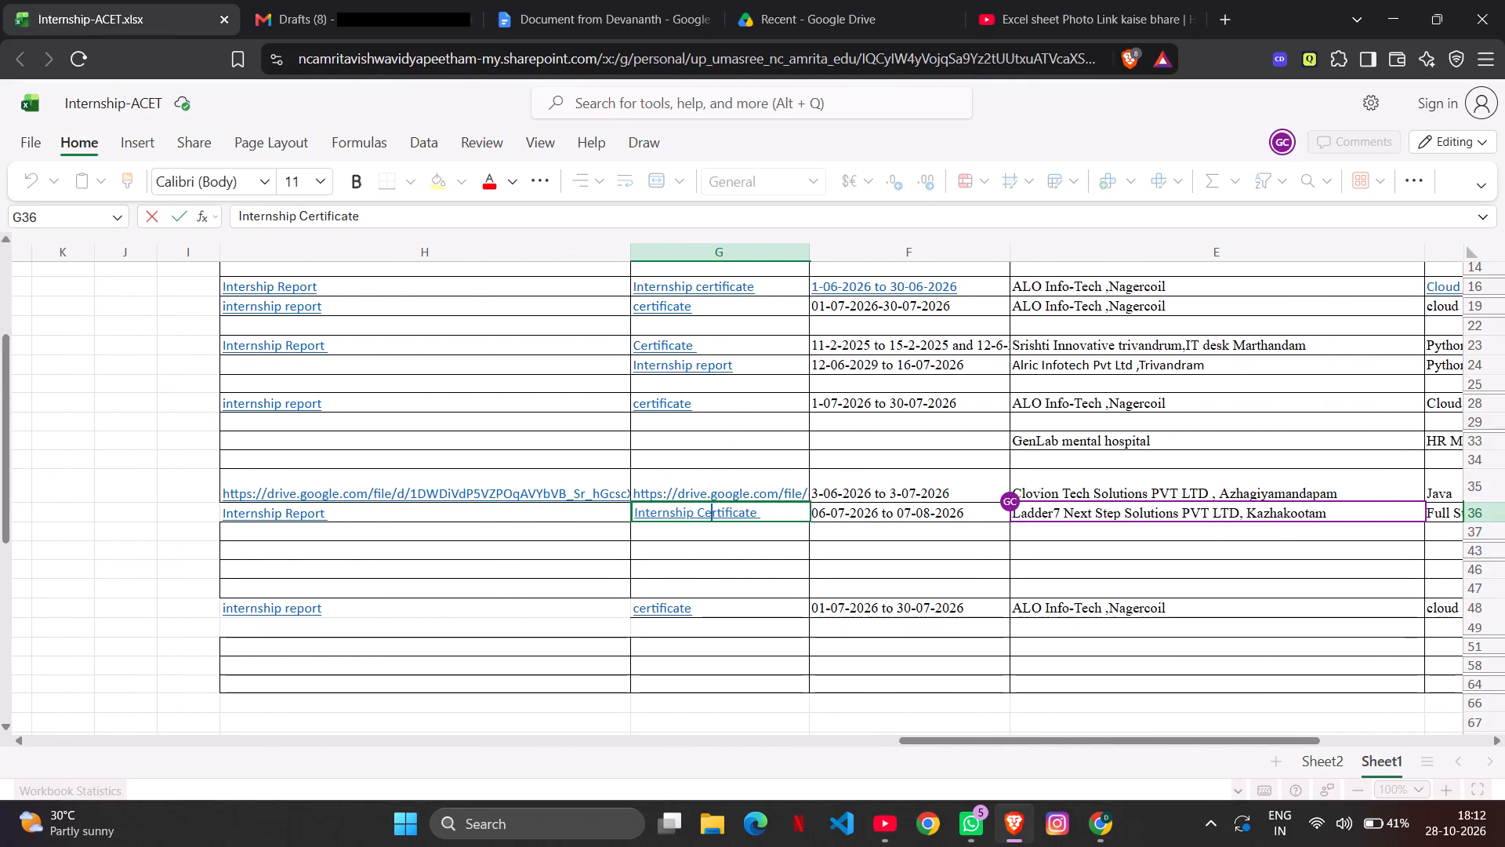
pyautogui.click(749, 506)
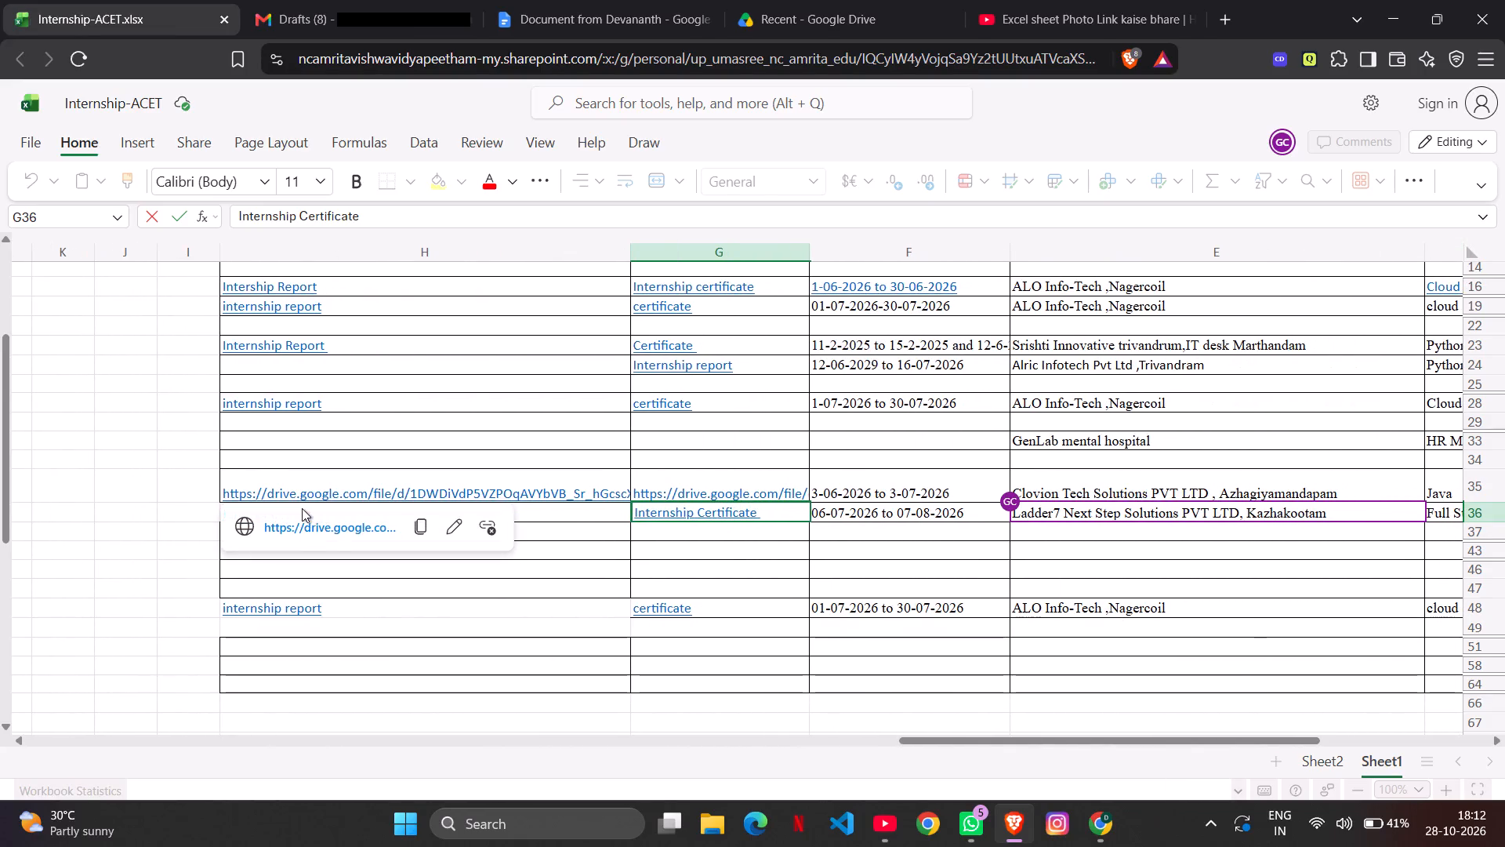
# Open the Google Drive report link in column H of row 35.
pyautogui.click(307, 522)
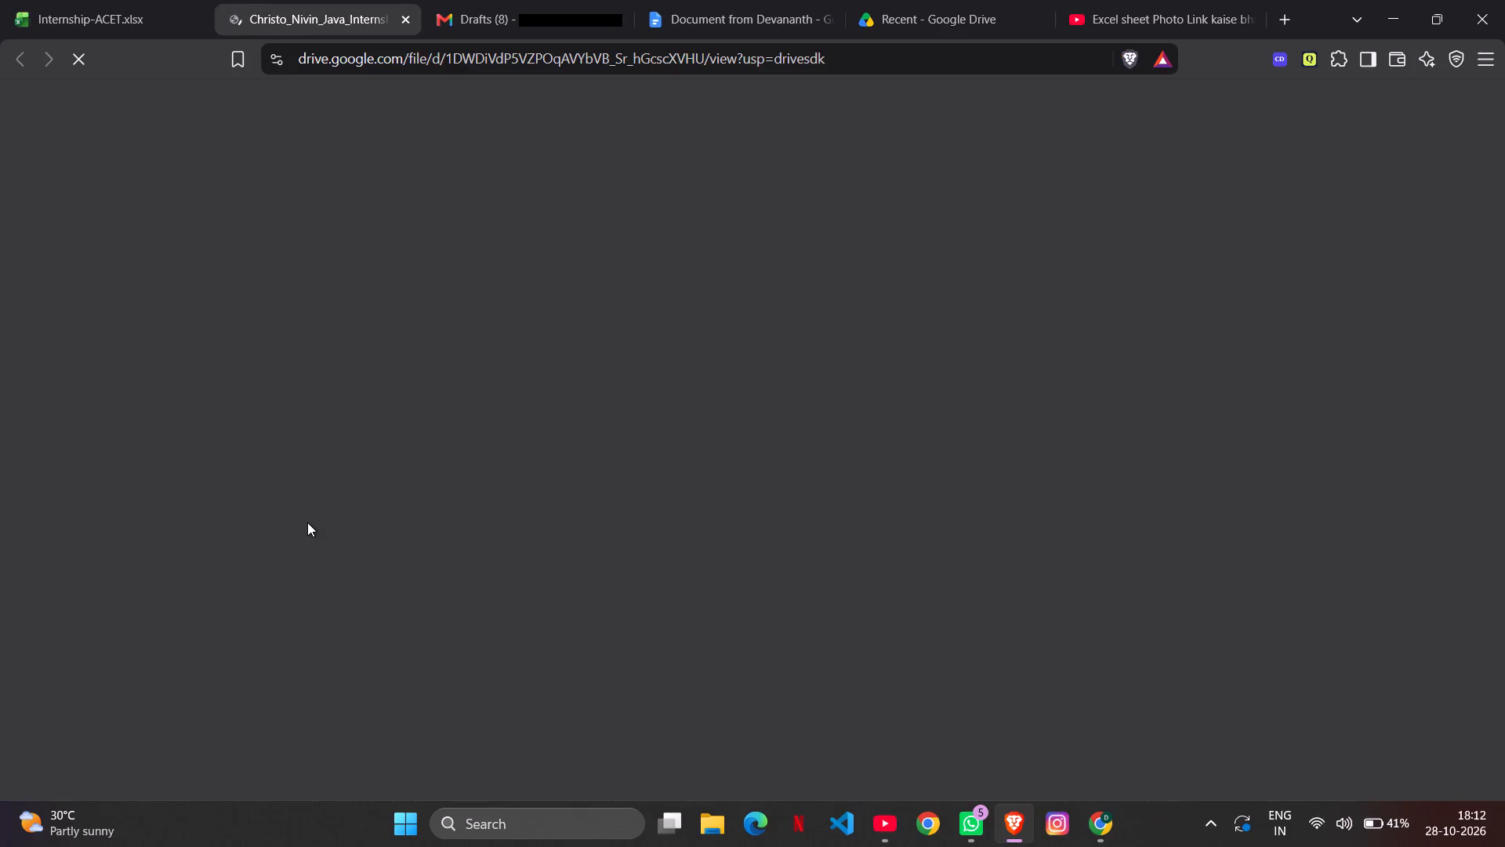
# Close the Drive report tab, check the Java internship report link in cell H35 again, and return to the Internship-ACET sheet.
pyautogui.click(405, 20)
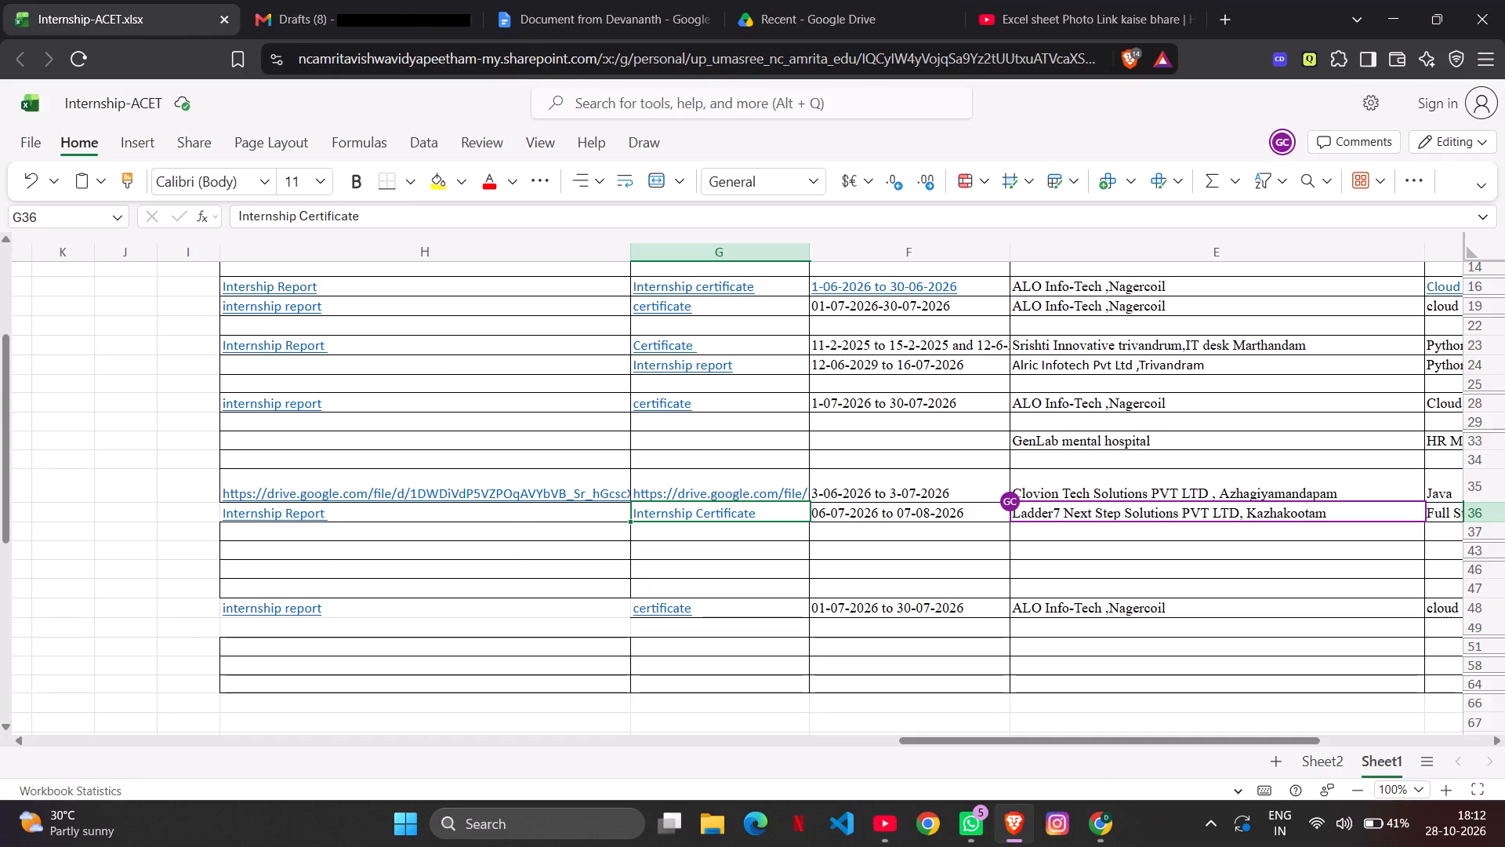
pyautogui.moveTo(394, 496); pyautogui.dragTo(419, 525)
pyautogui.click(413, 493)
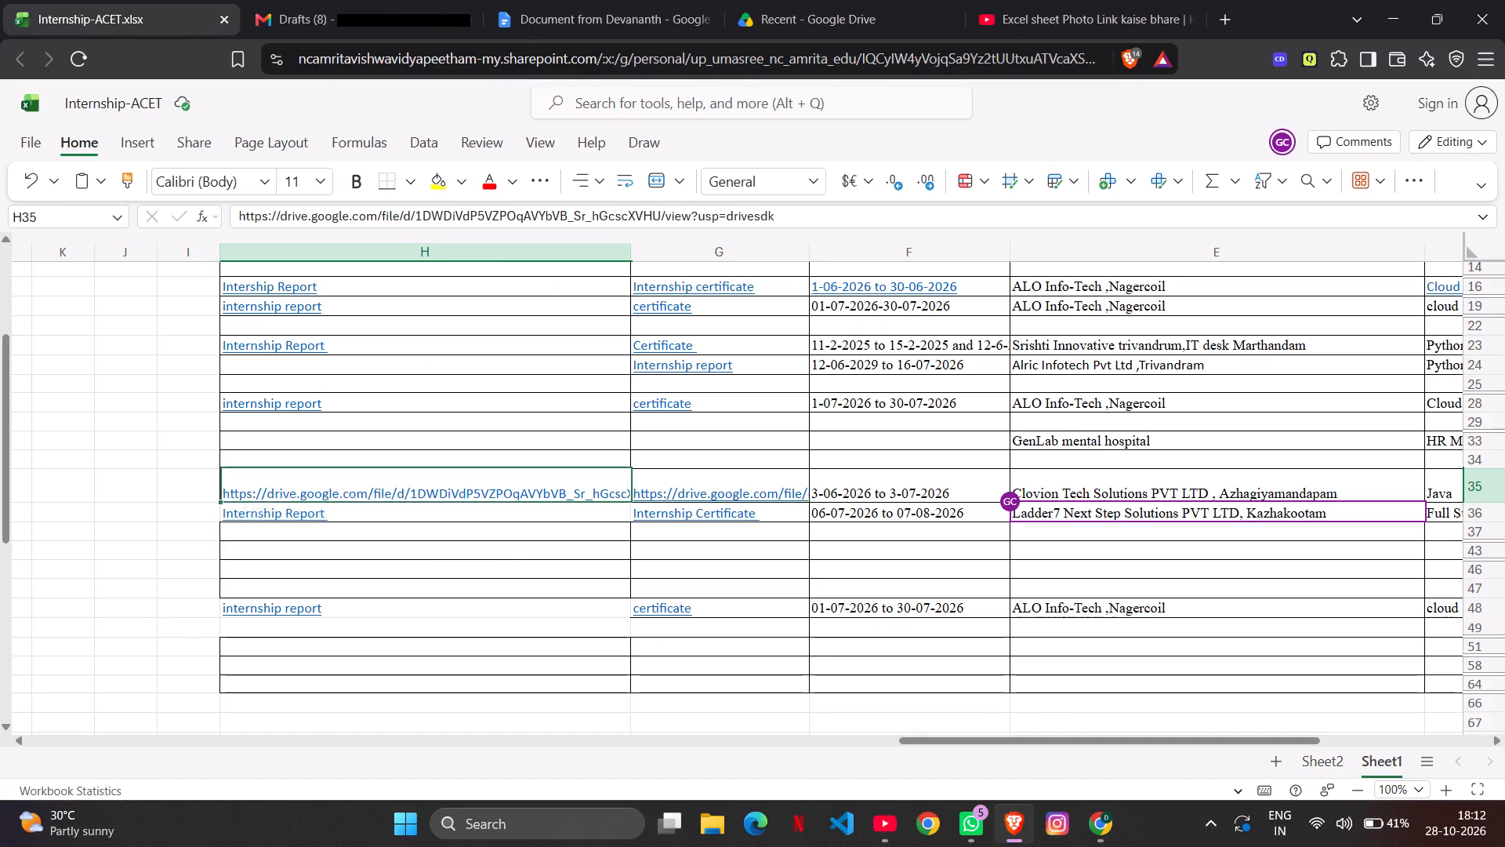
pyautogui.click(413, 493)
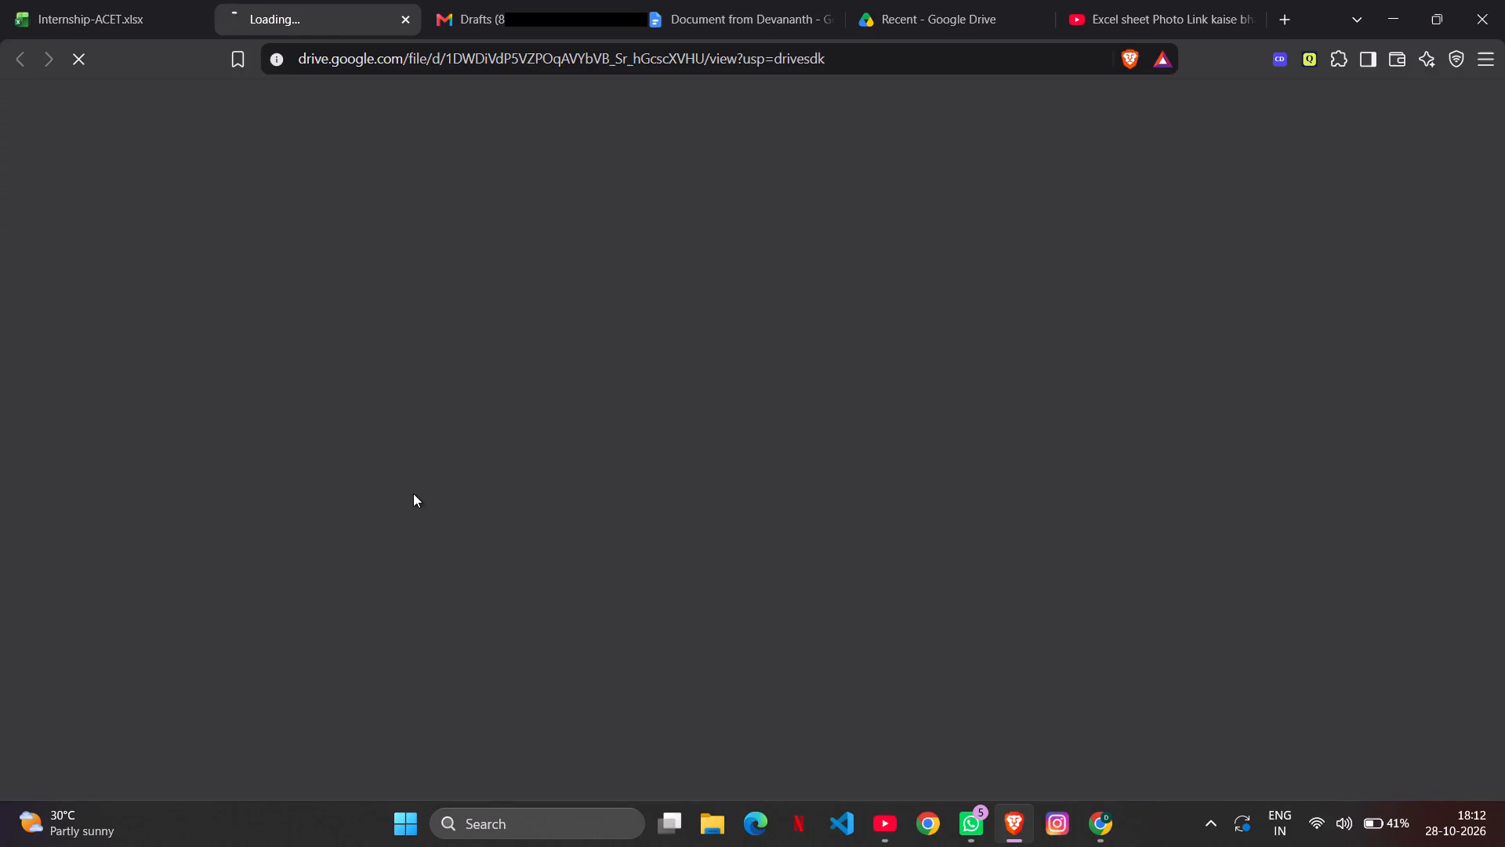
pyautogui.click(403, 19)
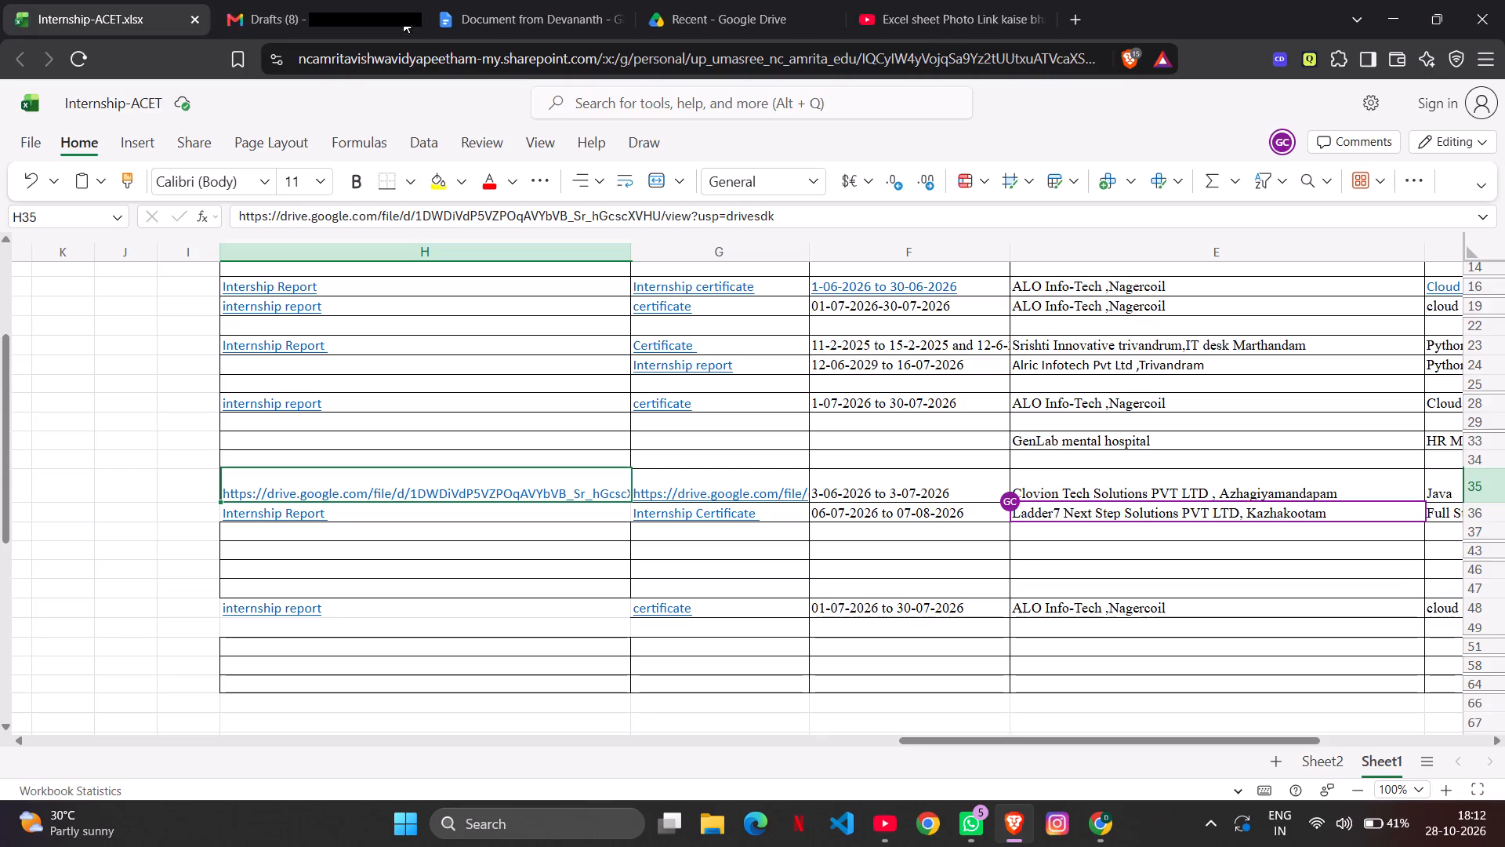
# Open the Internship Report link in cell H36, on the Ladder7 Next Step Solutions row, to view its Drive file.
pyautogui.click(303, 517)
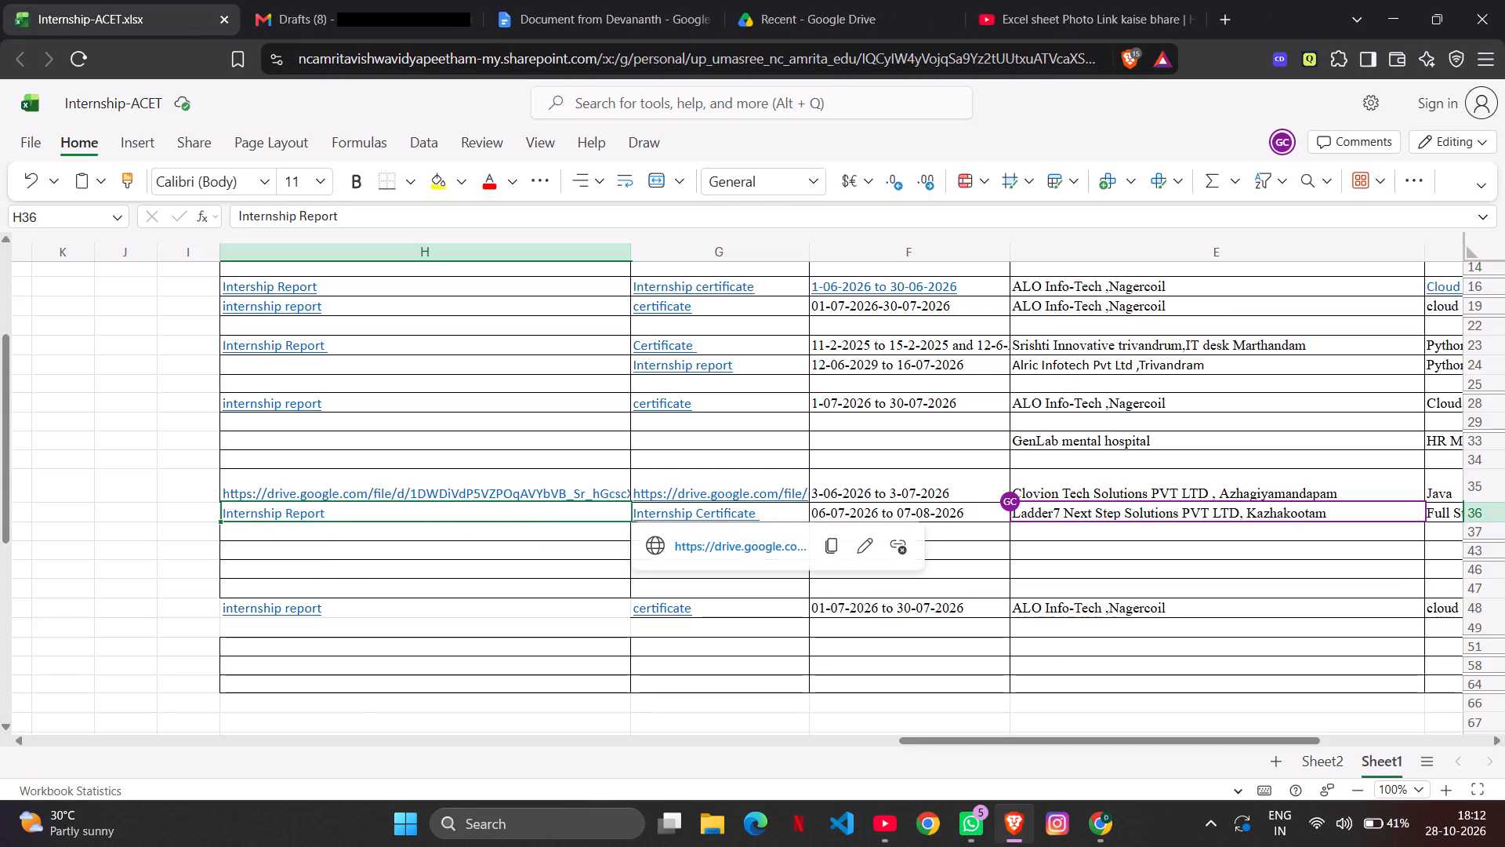
pyautogui.click(709, 545)
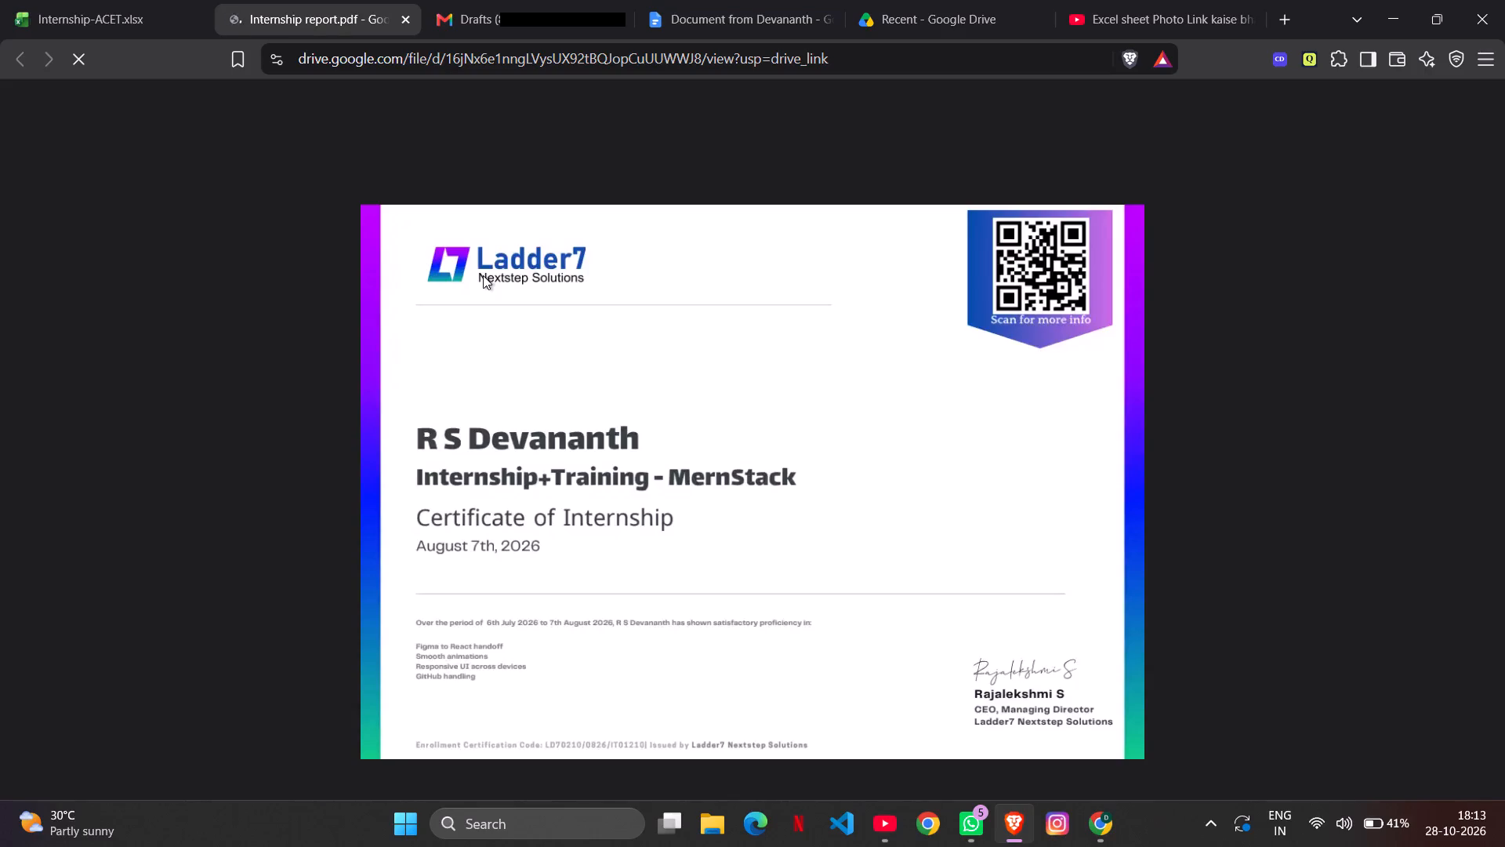
# Capture a full-screen snip with the Snipping Tool while the Ladder7 Nextstep Solutions internship certificate is displayed.
pyautogui.press('shift+super+s')
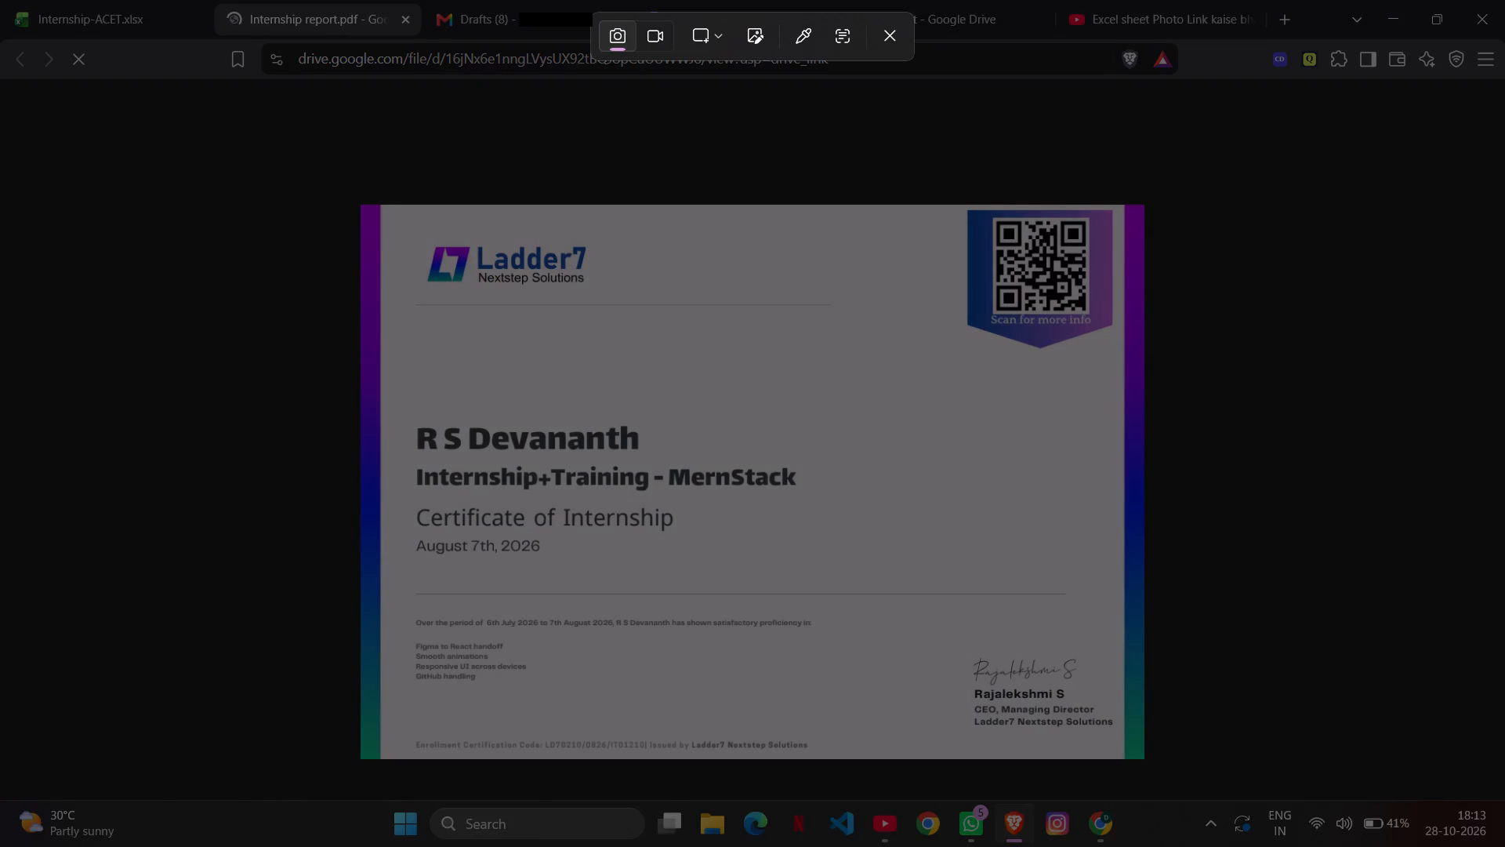
pyautogui.click(617, 35)
pyautogui.click(662, 36)
pyautogui.click(717, 47)
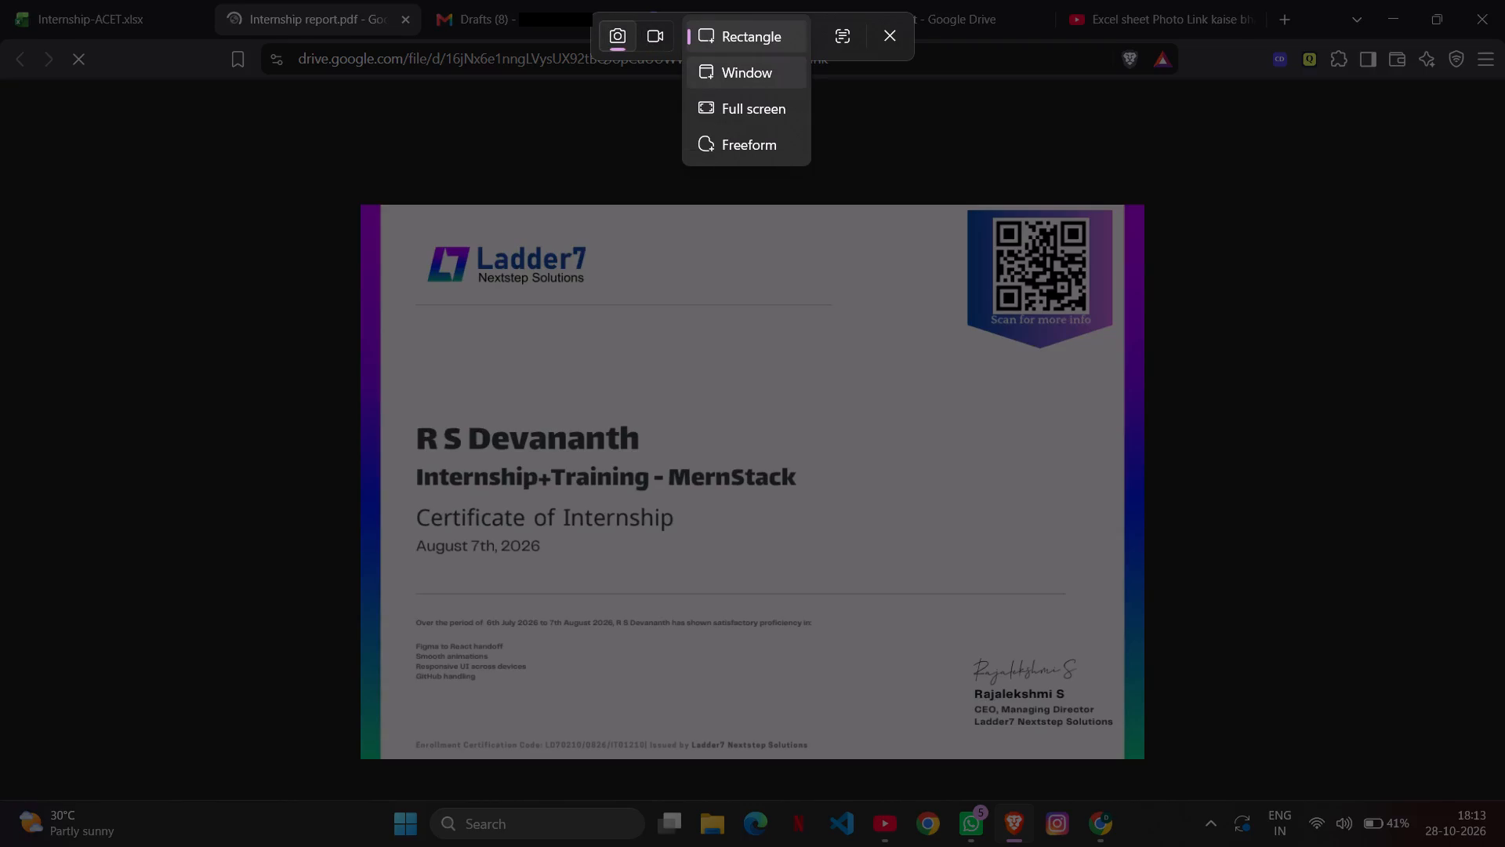
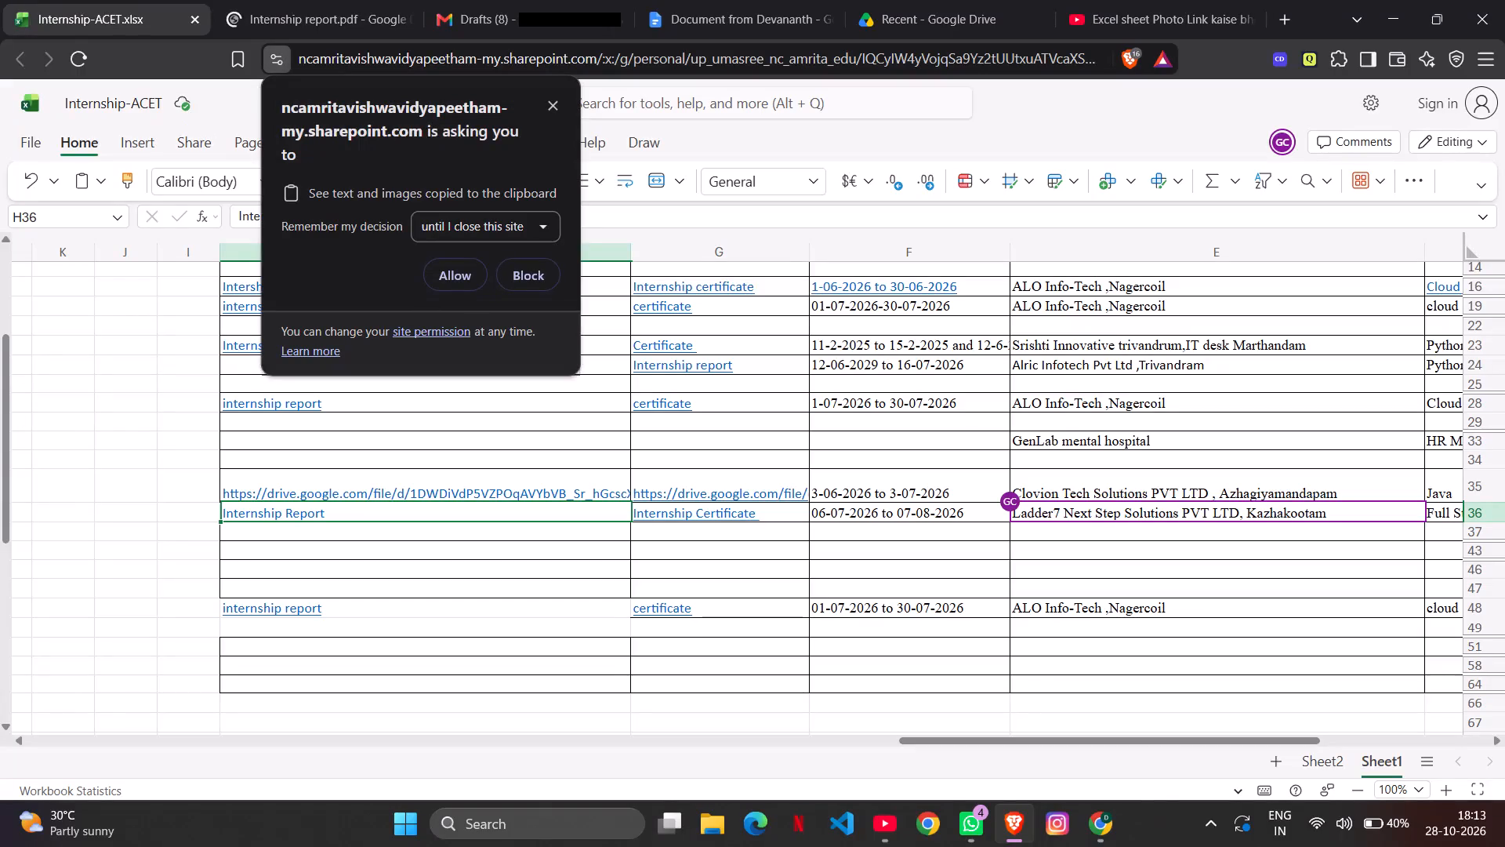
# Open the Internship Report link in cell H36, on the Ladder7 Next Step Solutions row, again to check its Google Drive target.
pyautogui.click(298, 514)
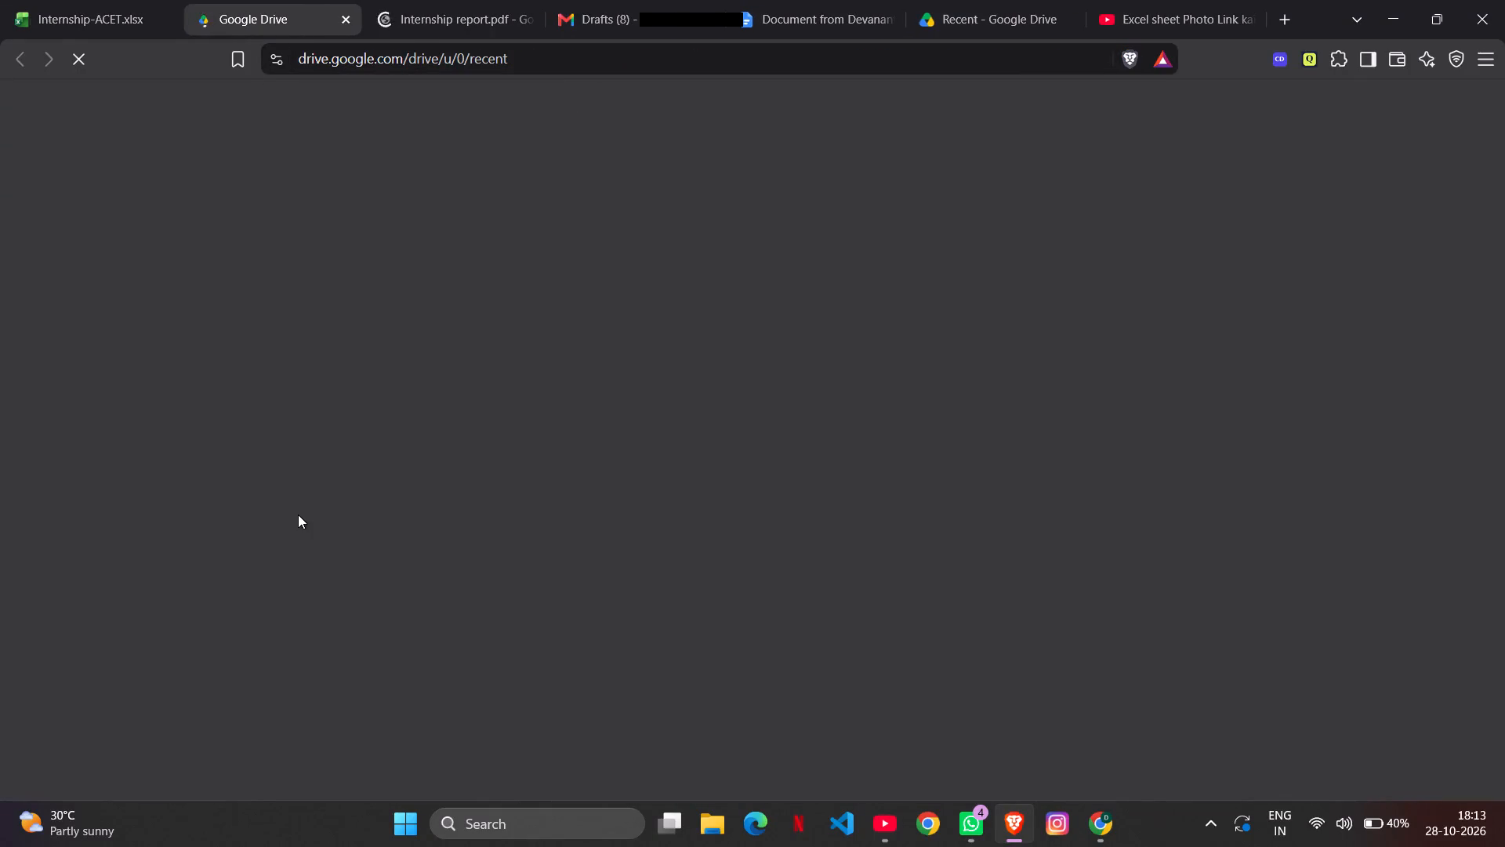
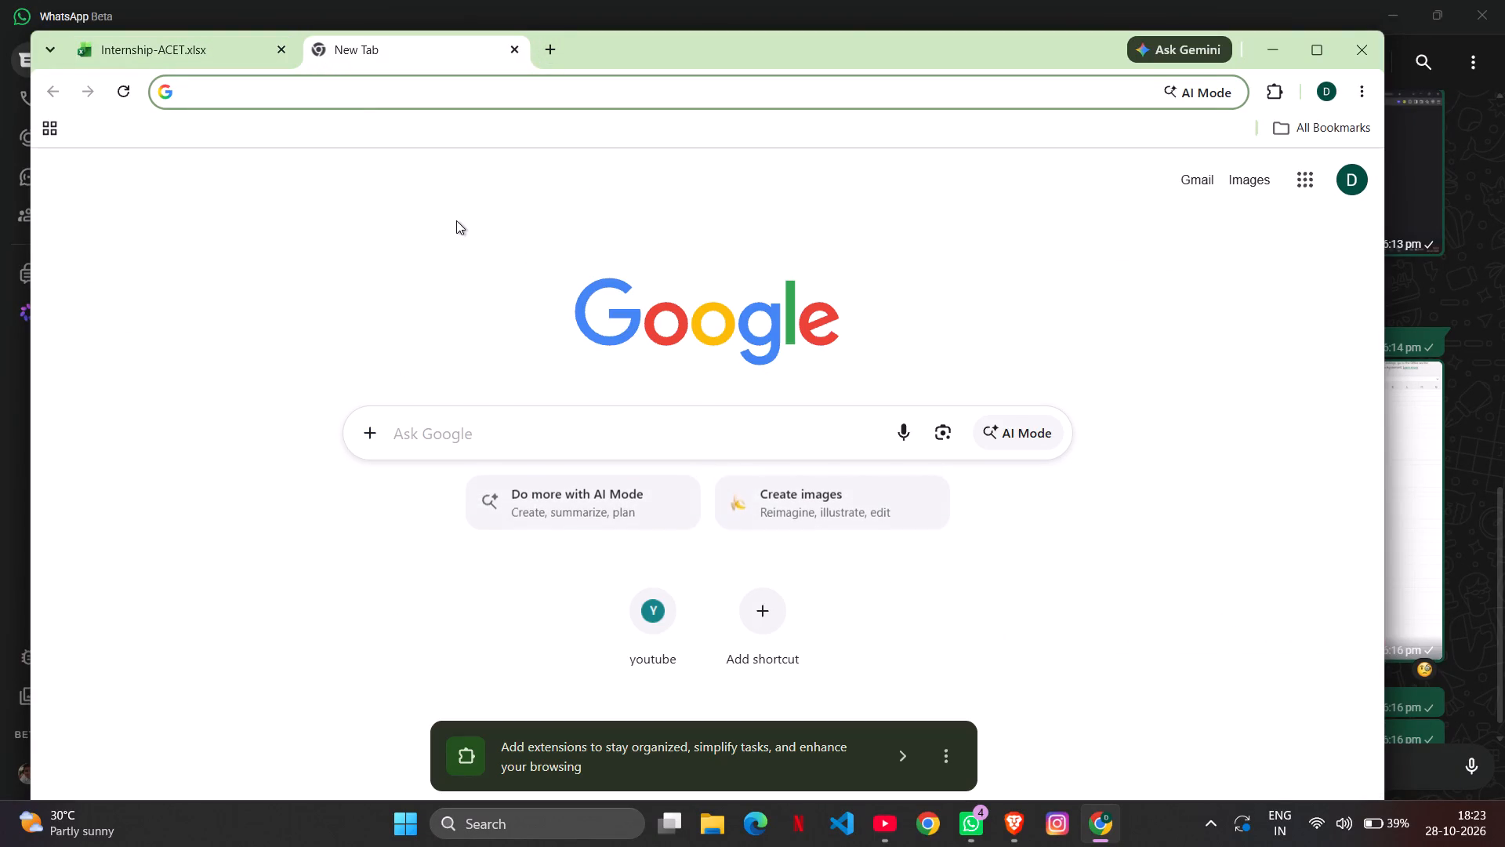
# Search Google for "drive" in the new browser tab.
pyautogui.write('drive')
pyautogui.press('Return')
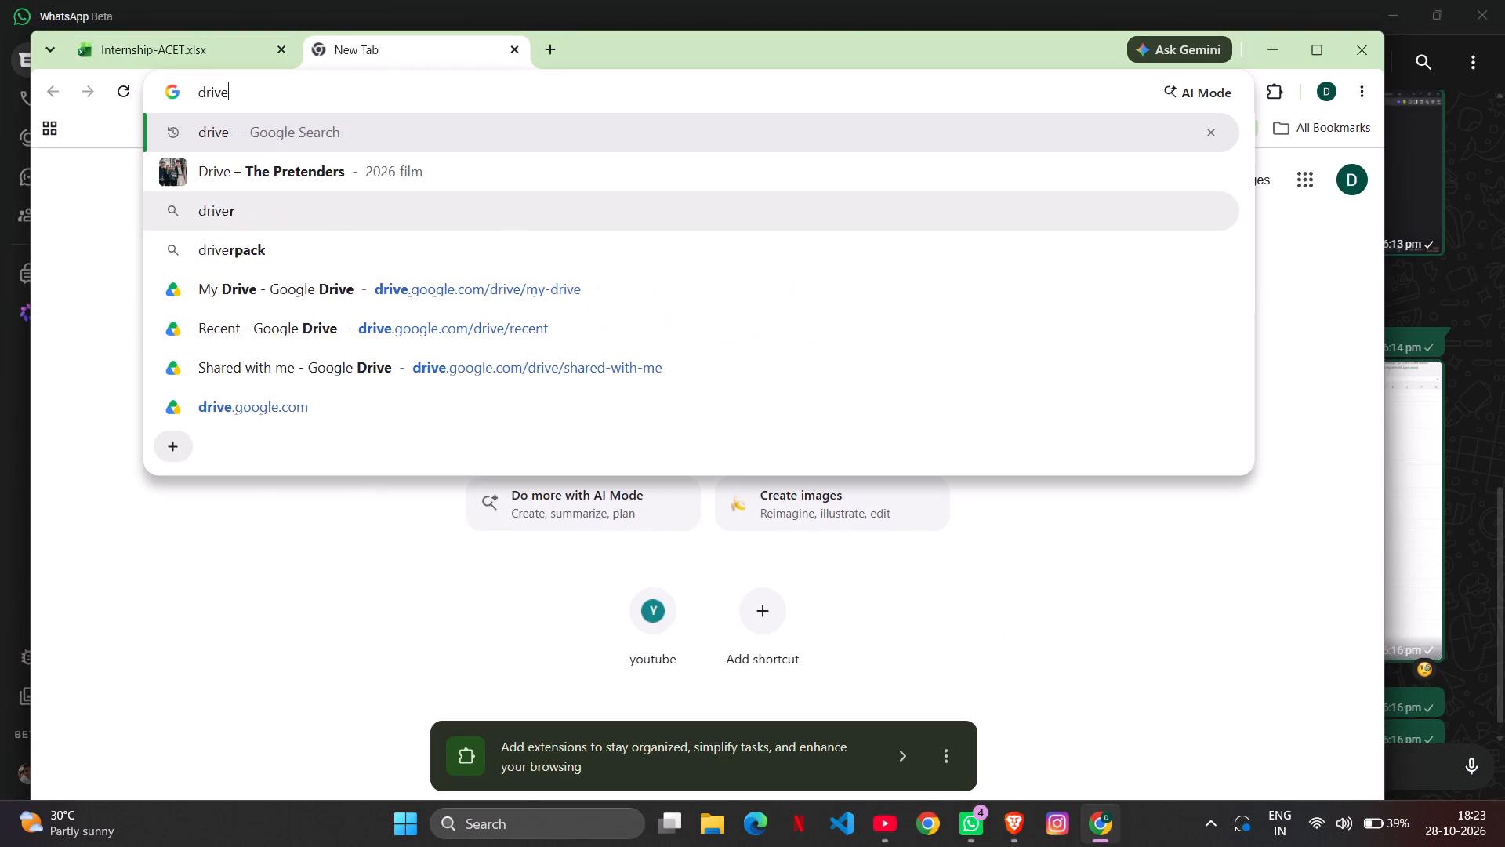
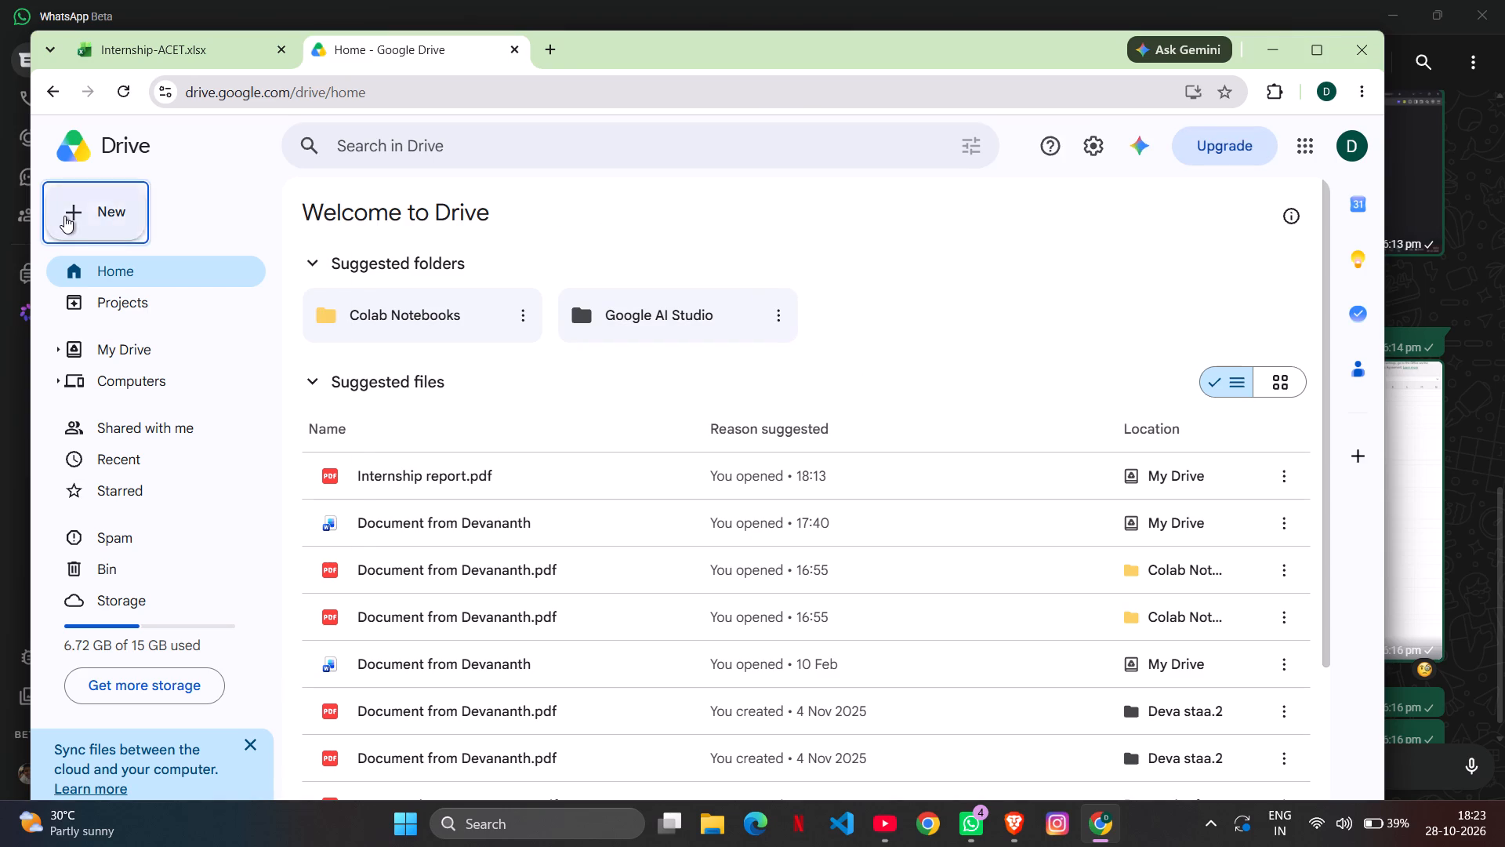
# Create a new Drive folder named "internship report".
pyautogui.click(103, 217)
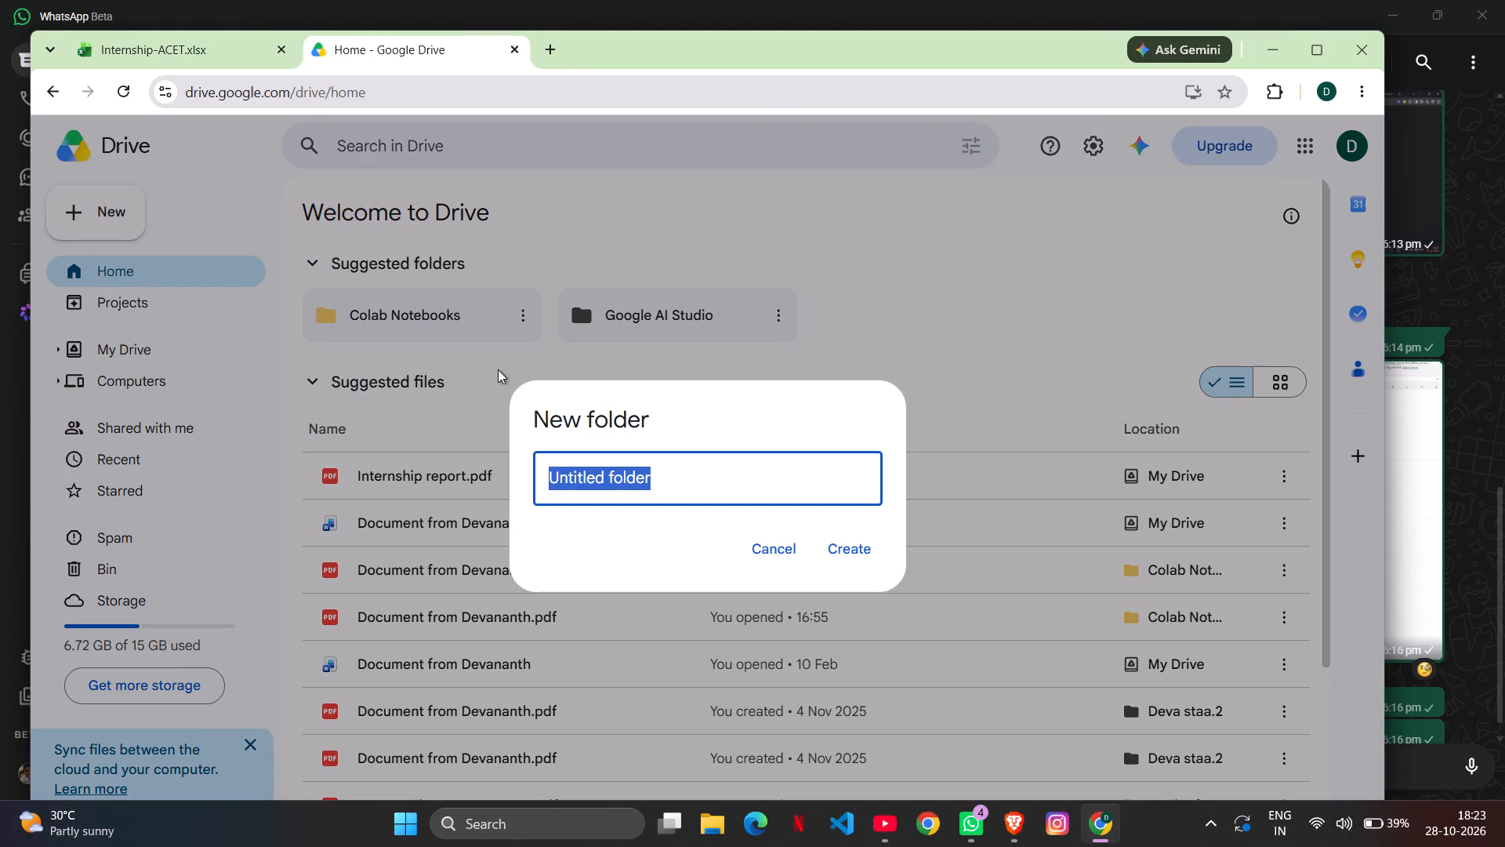
pyautogui.press('BackSpace')
pyautogui.write('inter')
pyautogui.write('nship report')
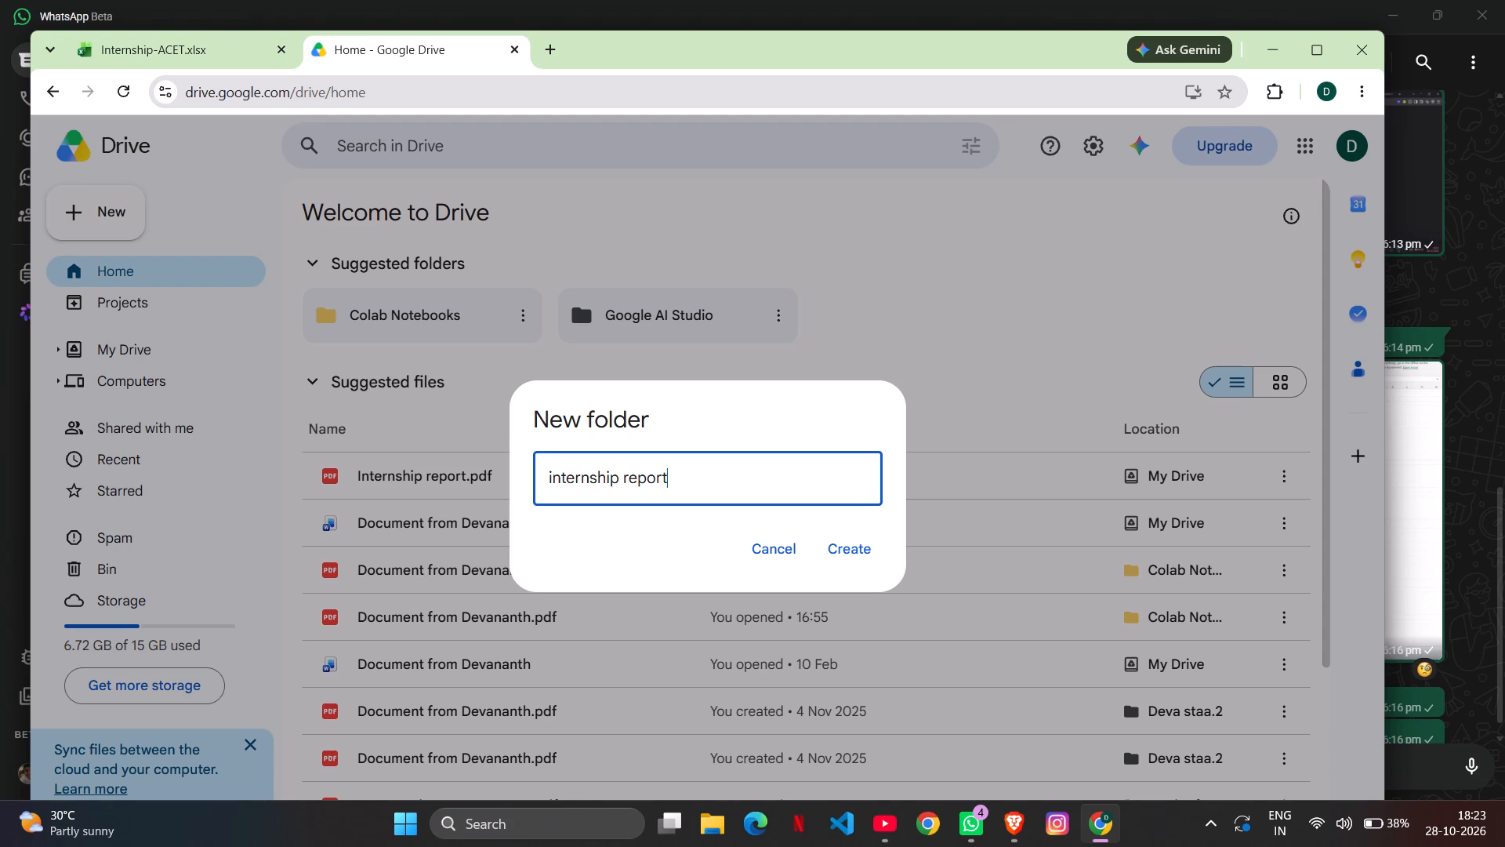
pyautogui.press('space')
pyautogui.click(829, 548)
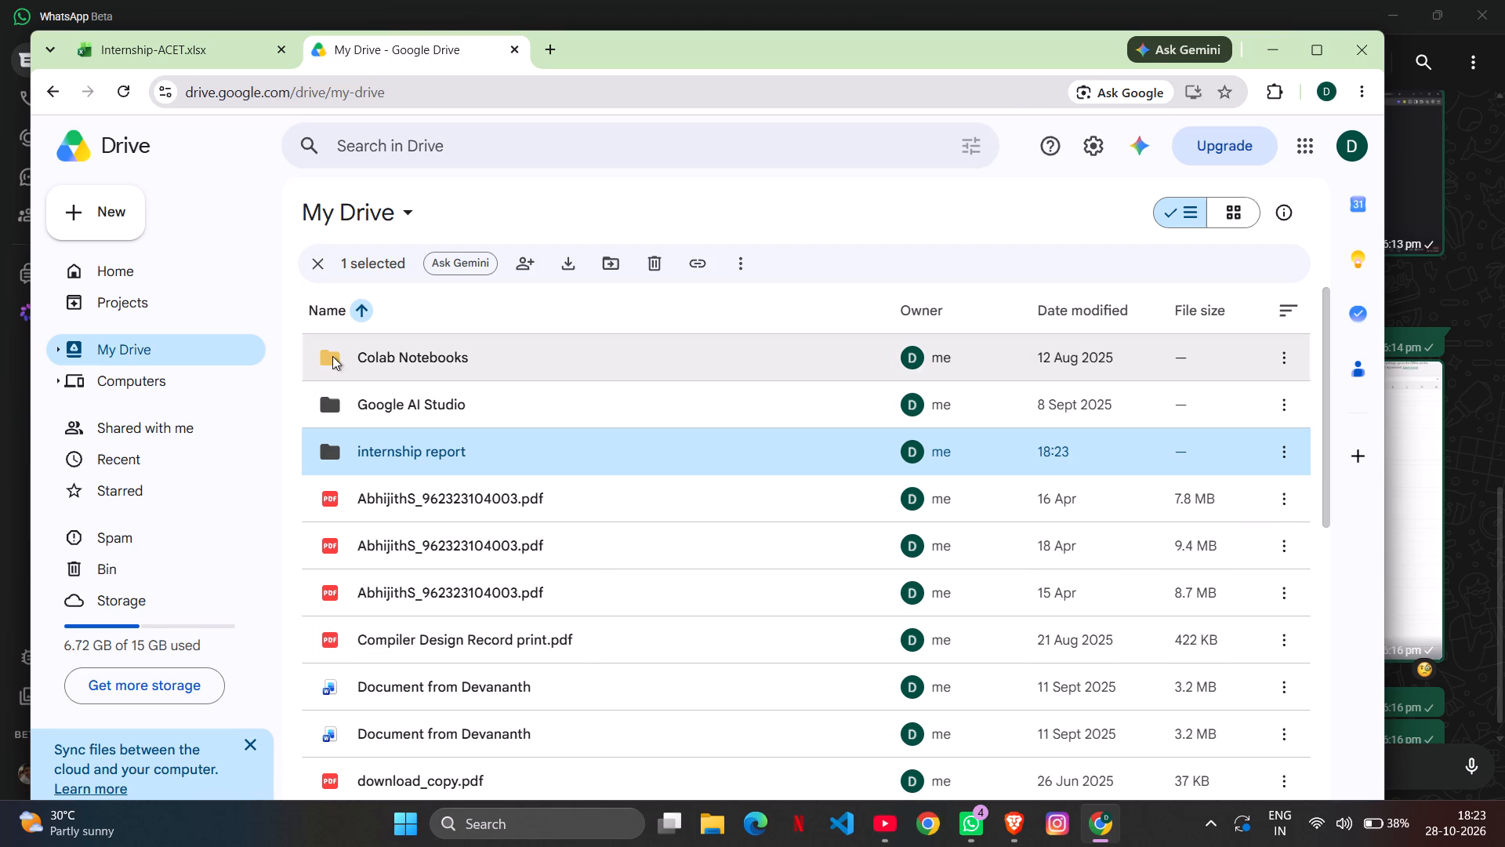
# Move Internship report.pdf from My Drive into the internship report folder.
pyautogui.click(104, 278)
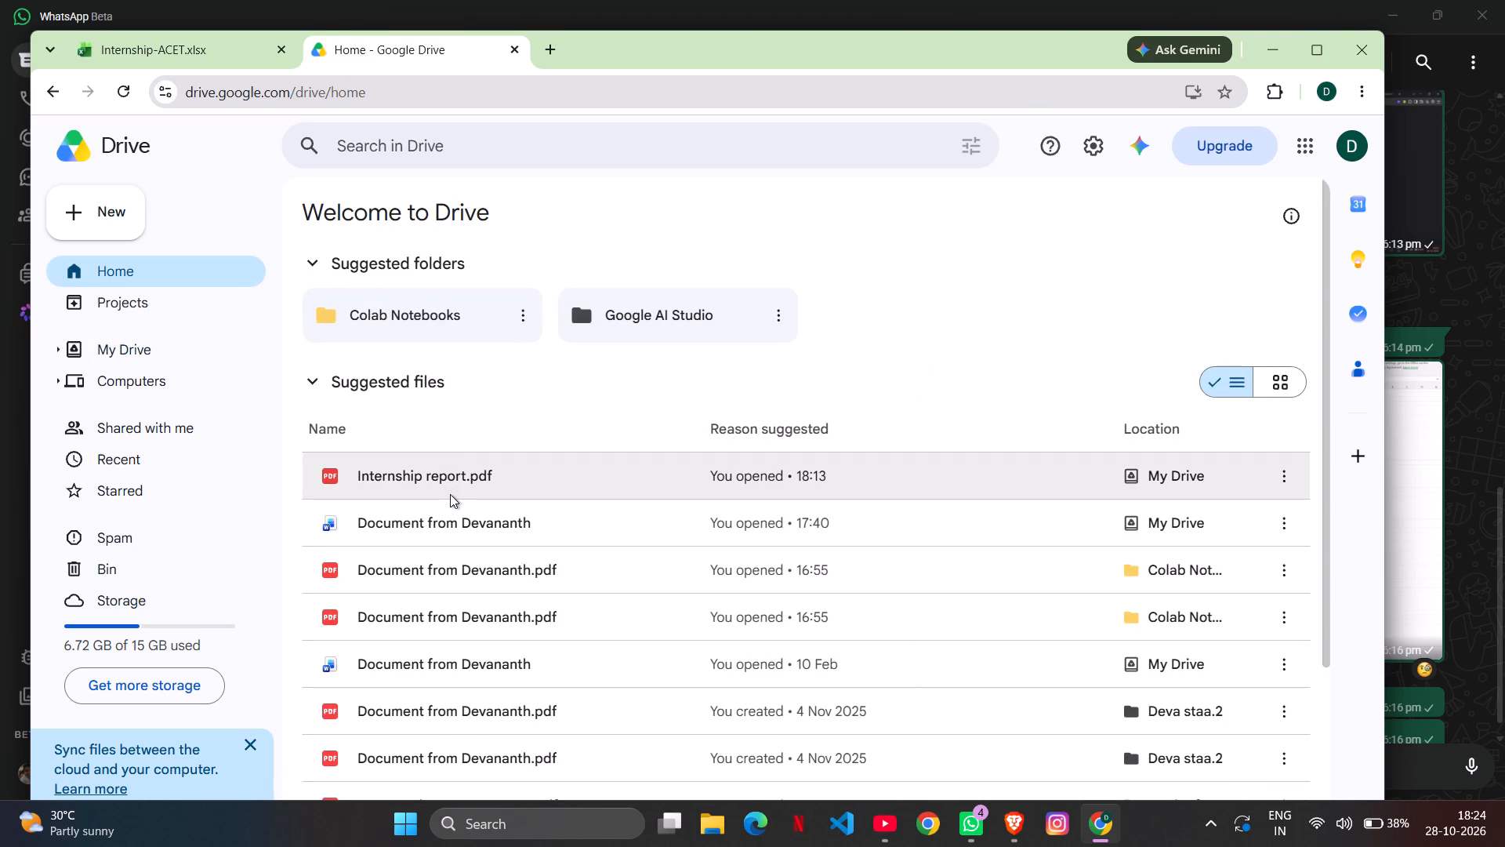
pyautogui.moveTo(450, 494); pyautogui.dragTo(409, 292)
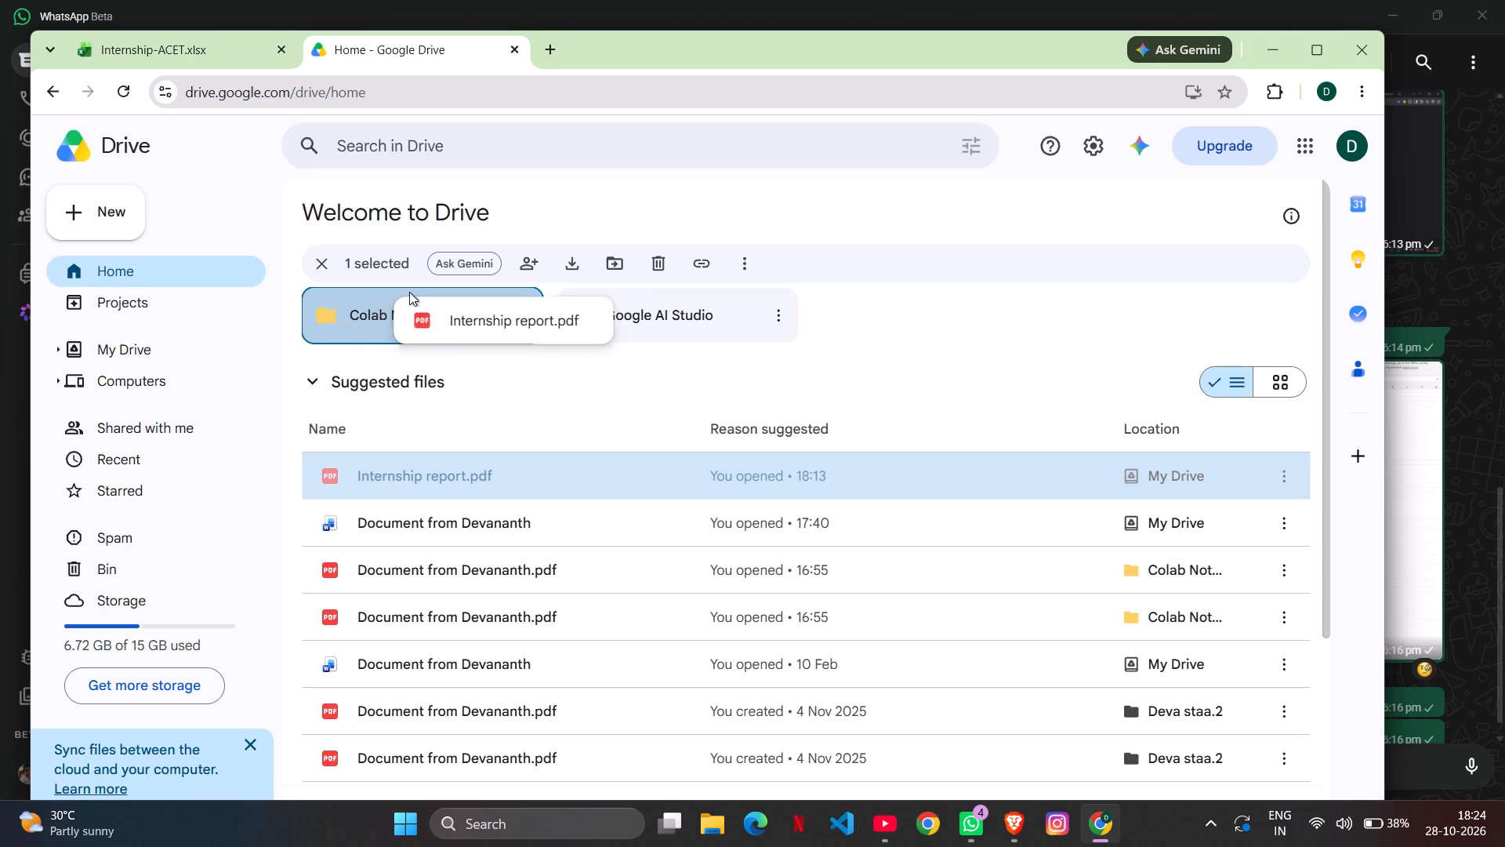
pyautogui.moveTo(409, 292); pyautogui.dragTo(543, 372)
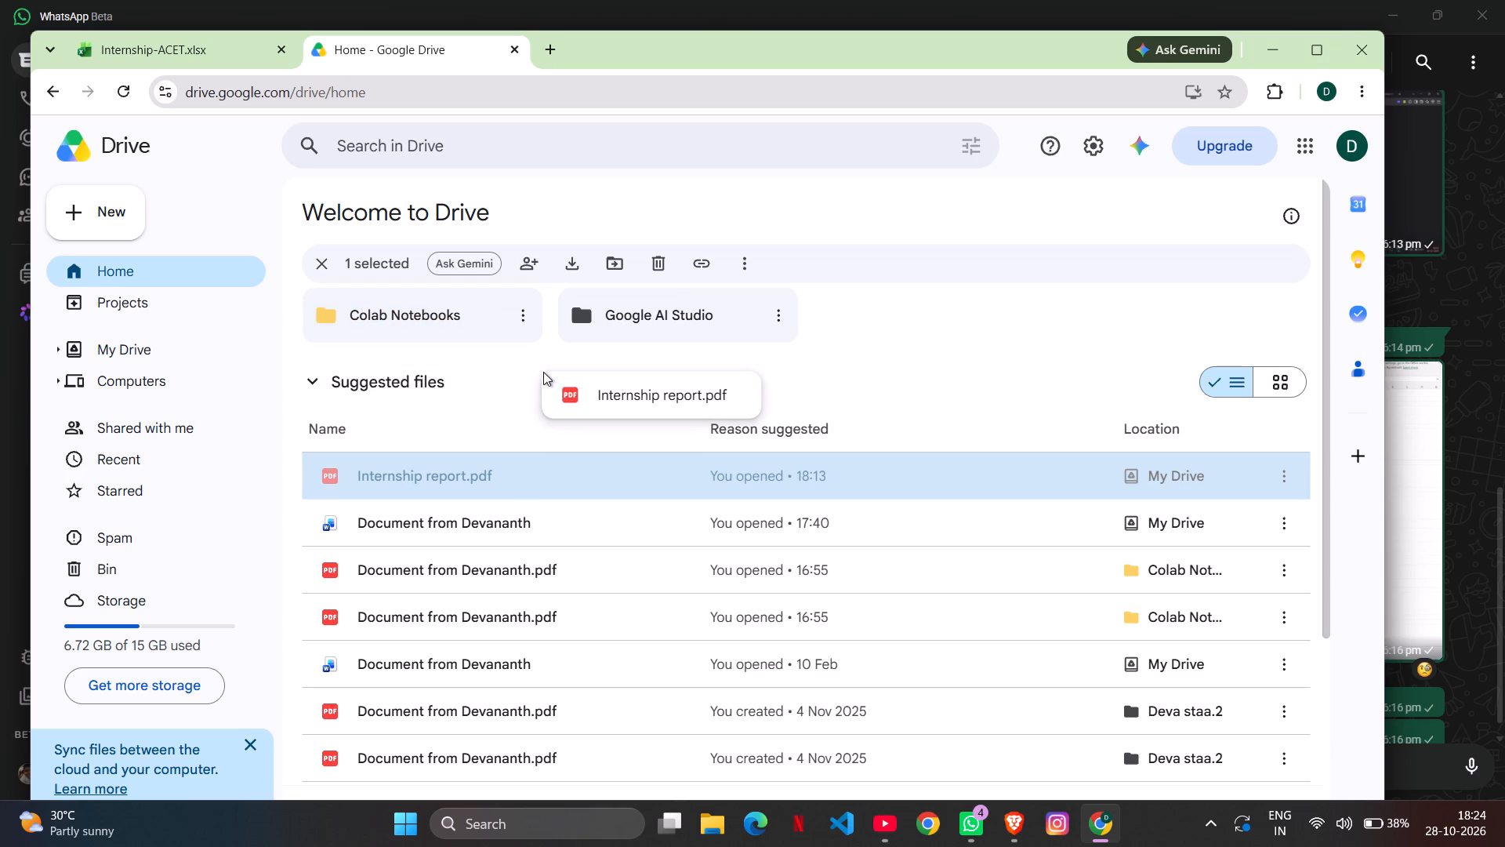
pyautogui.moveTo(543, 372); pyautogui.dragTo(525, 242)
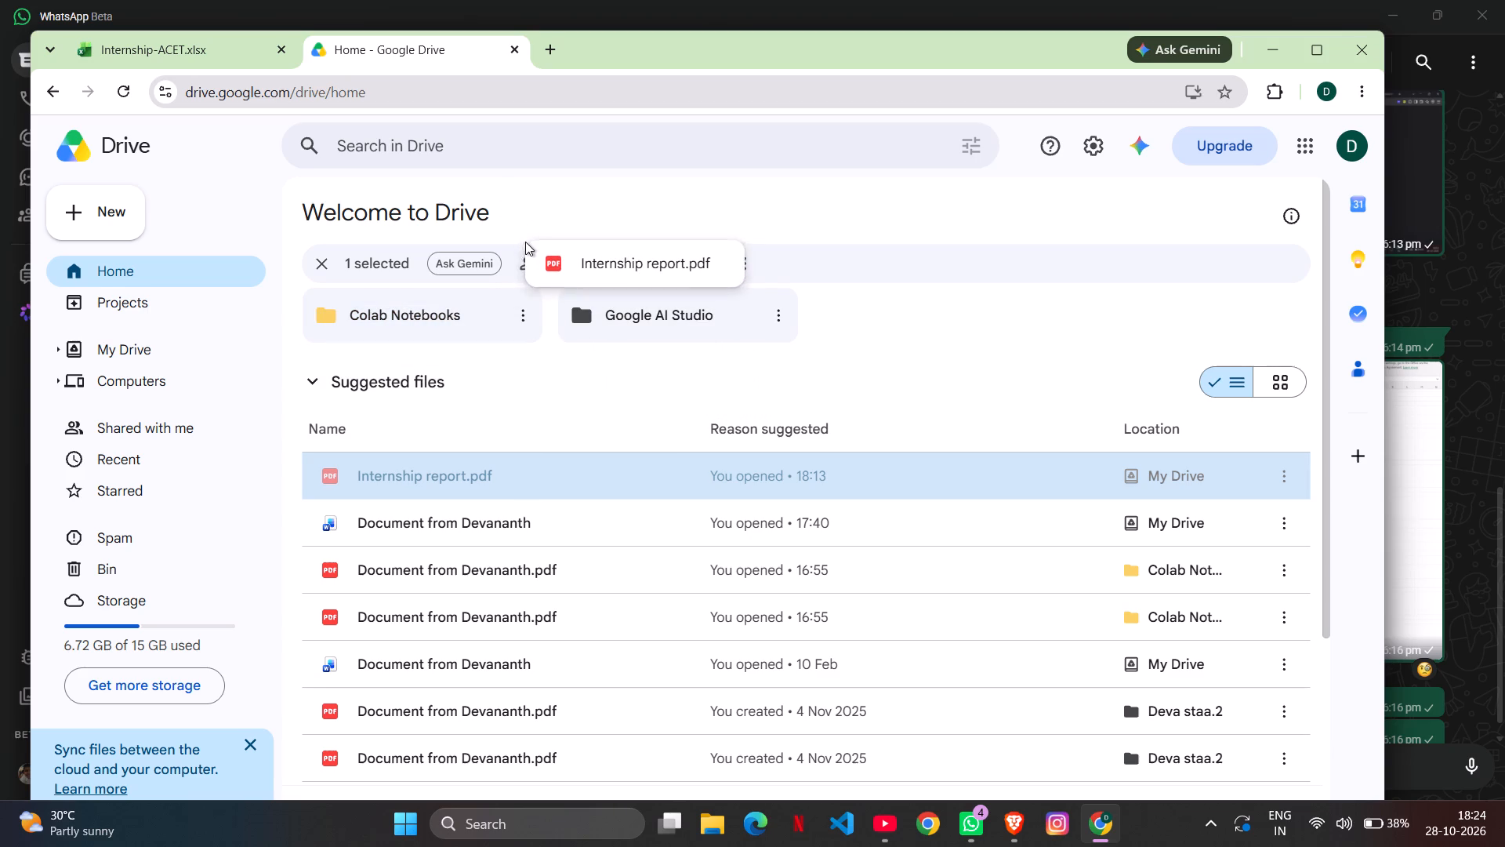
pyautogui.moveTo(525, 242); pyautogui.dragTo(523, 259)
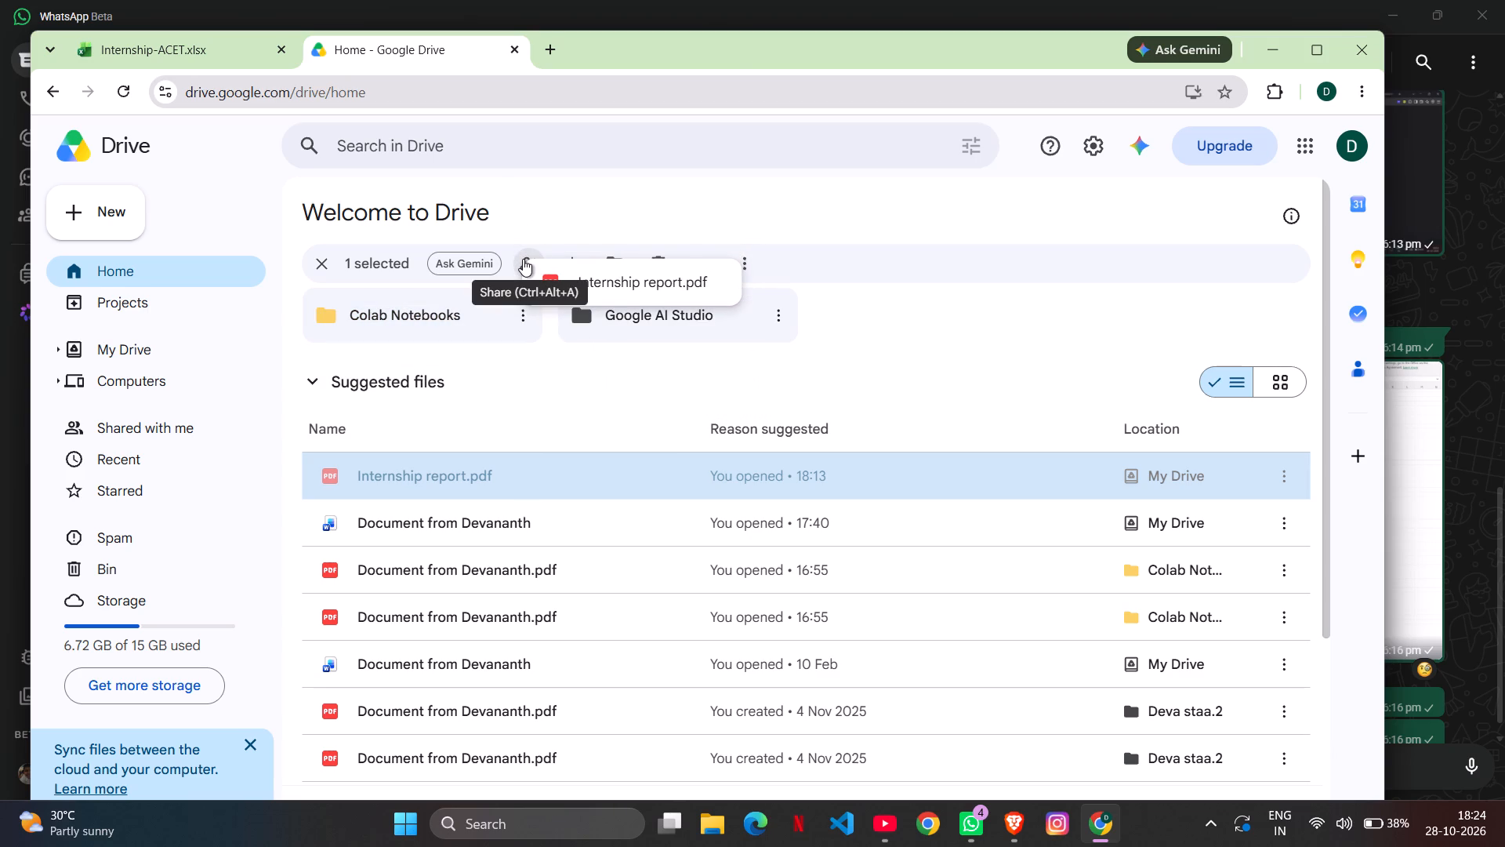
pyautogui.moveTo(523, 259); pyautogui.dragTo(611, 267)
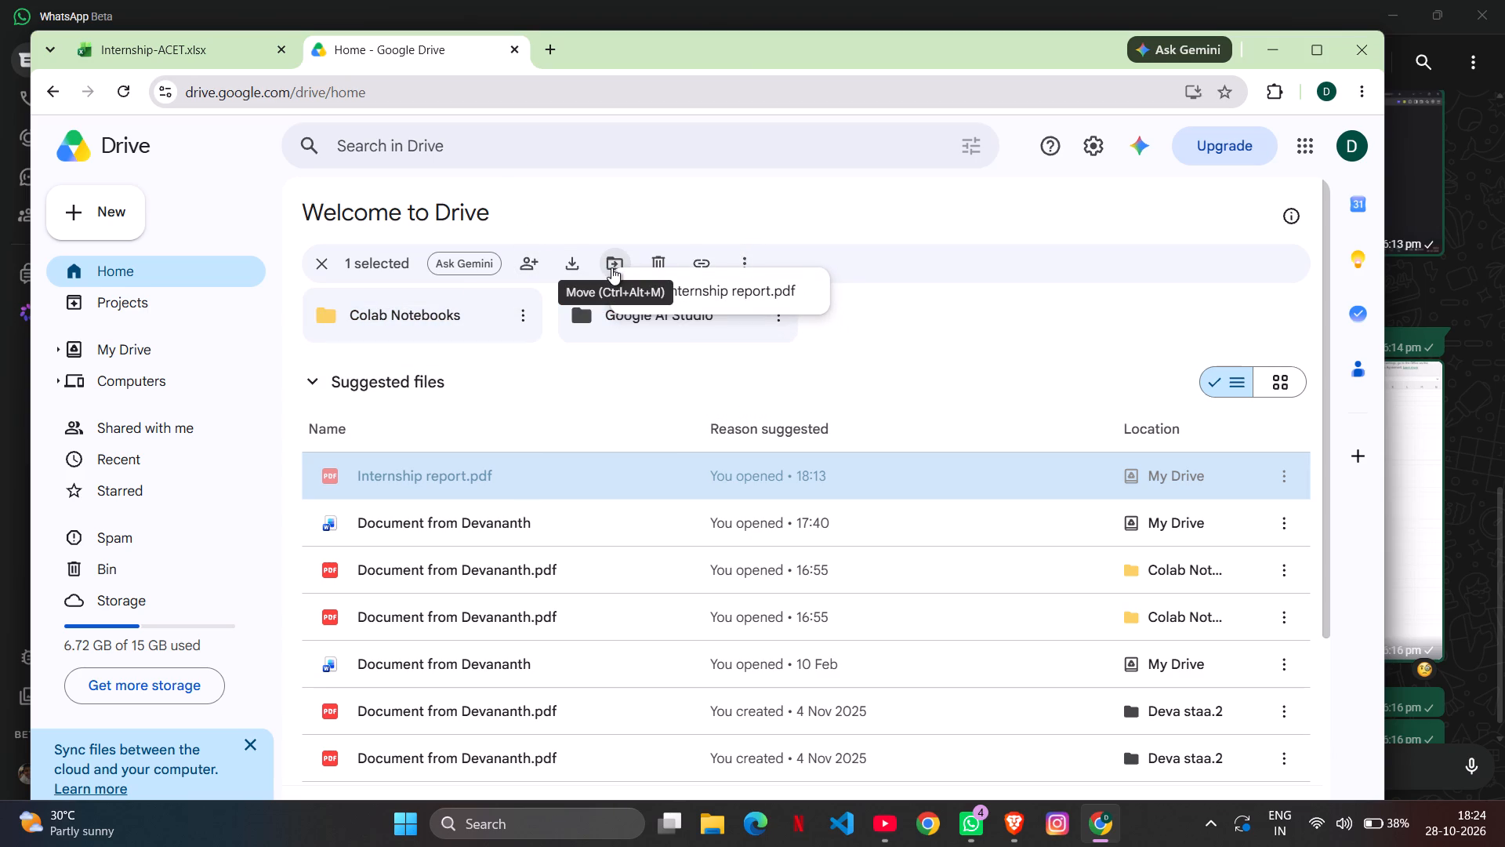
pyautogui.moveTo(611, 267); pyautogui.dragTo(609, 268)
pyautogui.click(609, 268)
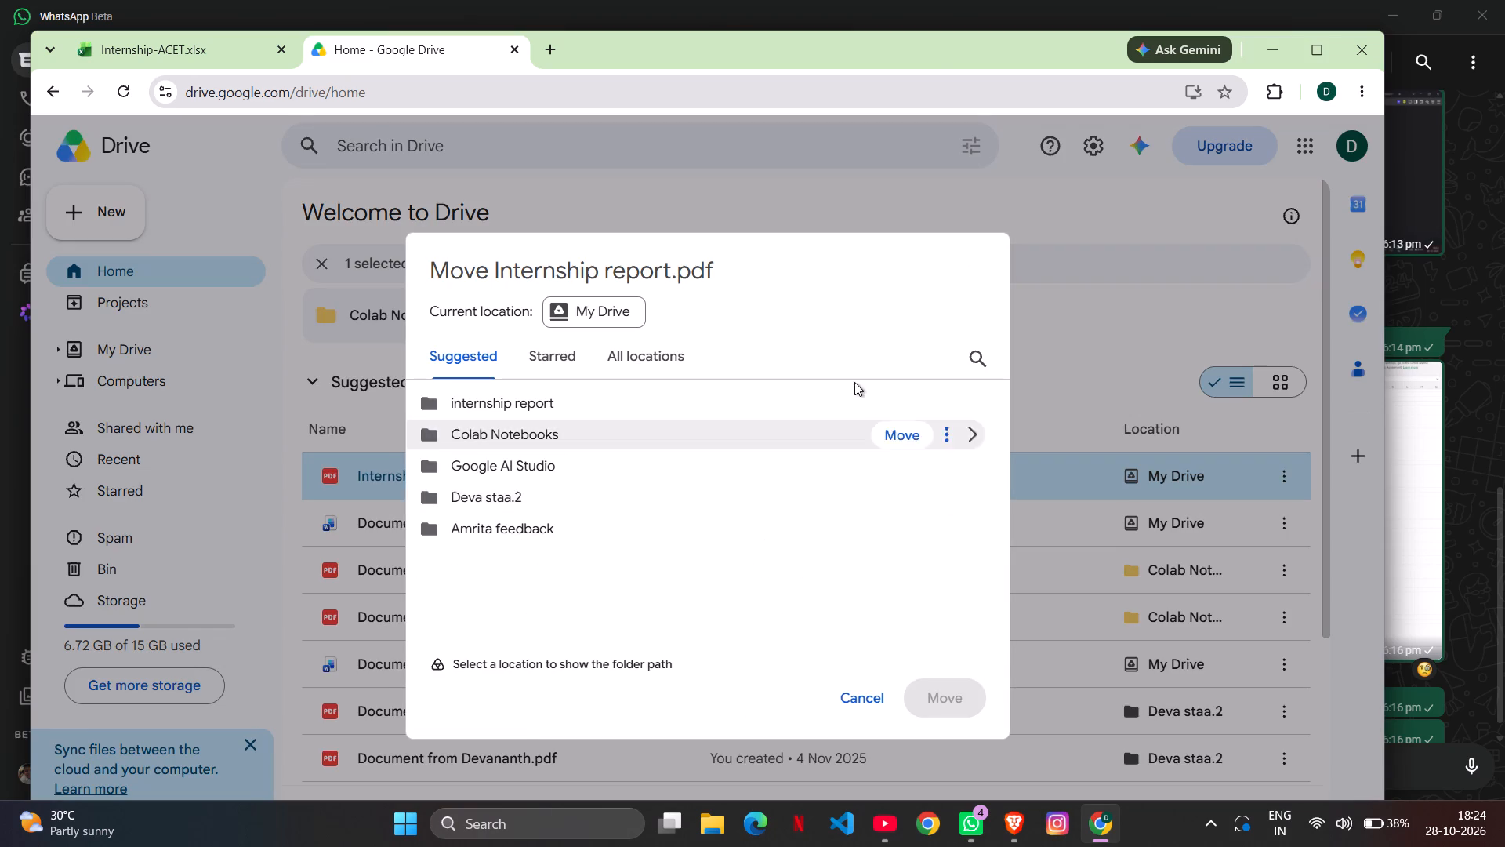
pyautogui.click(619, 413)
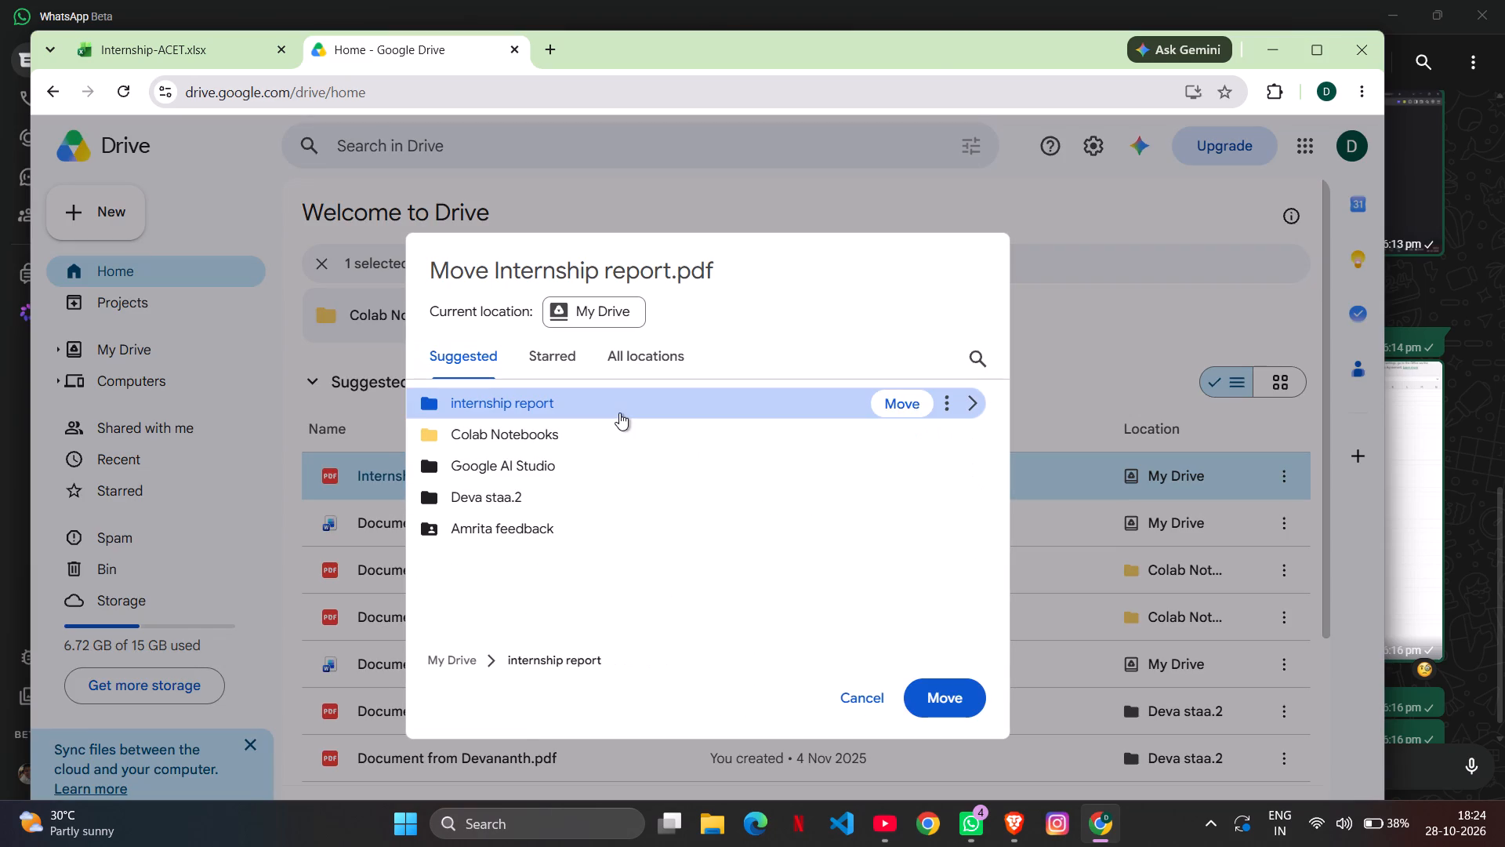
pyautogui.click(933, 687)
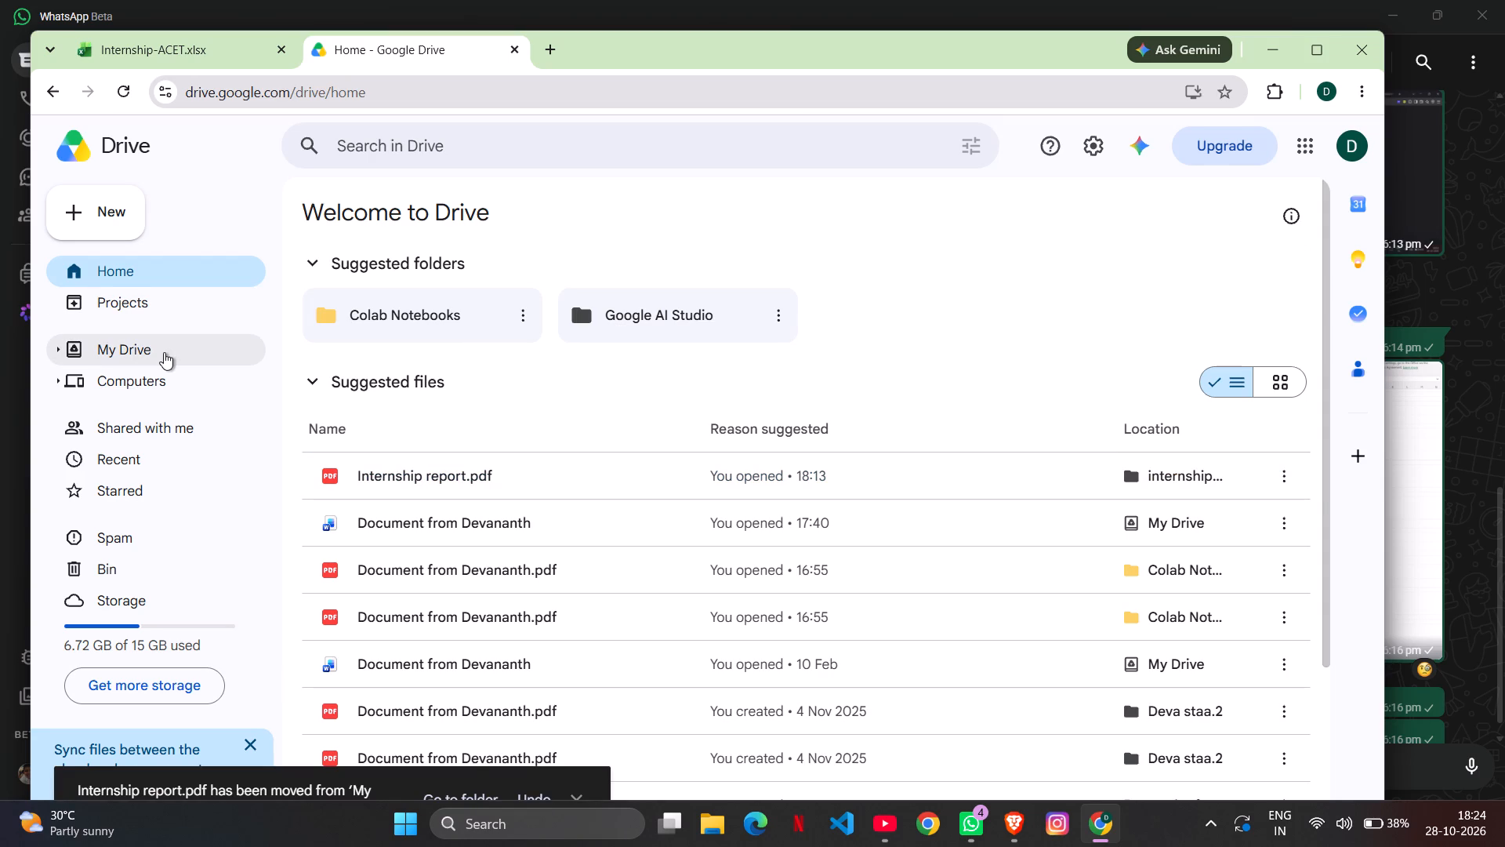
# In the internship report folder, set the general access of Internship report.pdf to Anyone with the link.
pyautogui.click(481, 794)
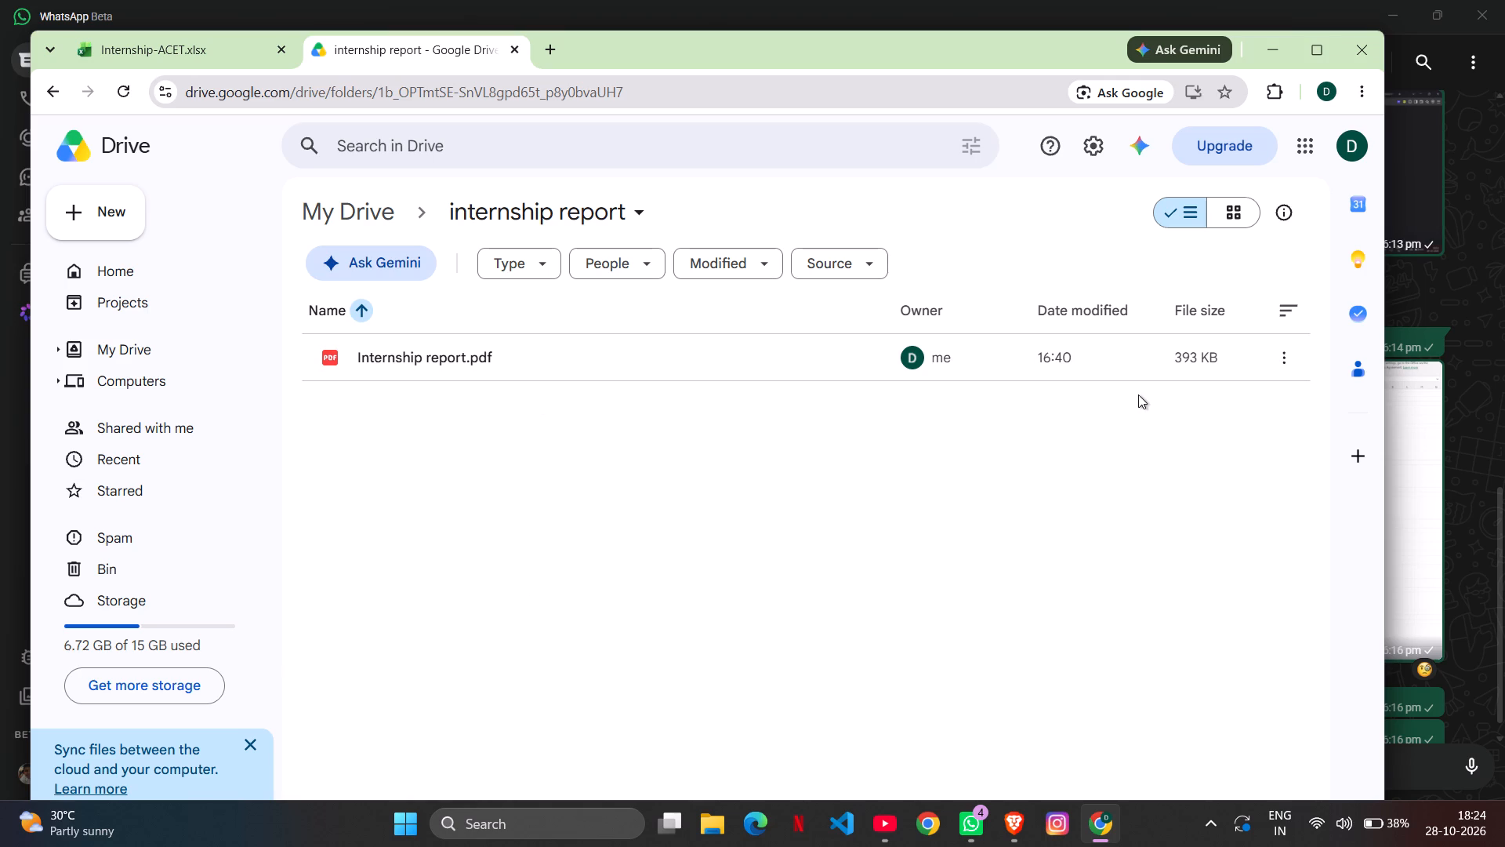
pyautogui.click(1278, 354)
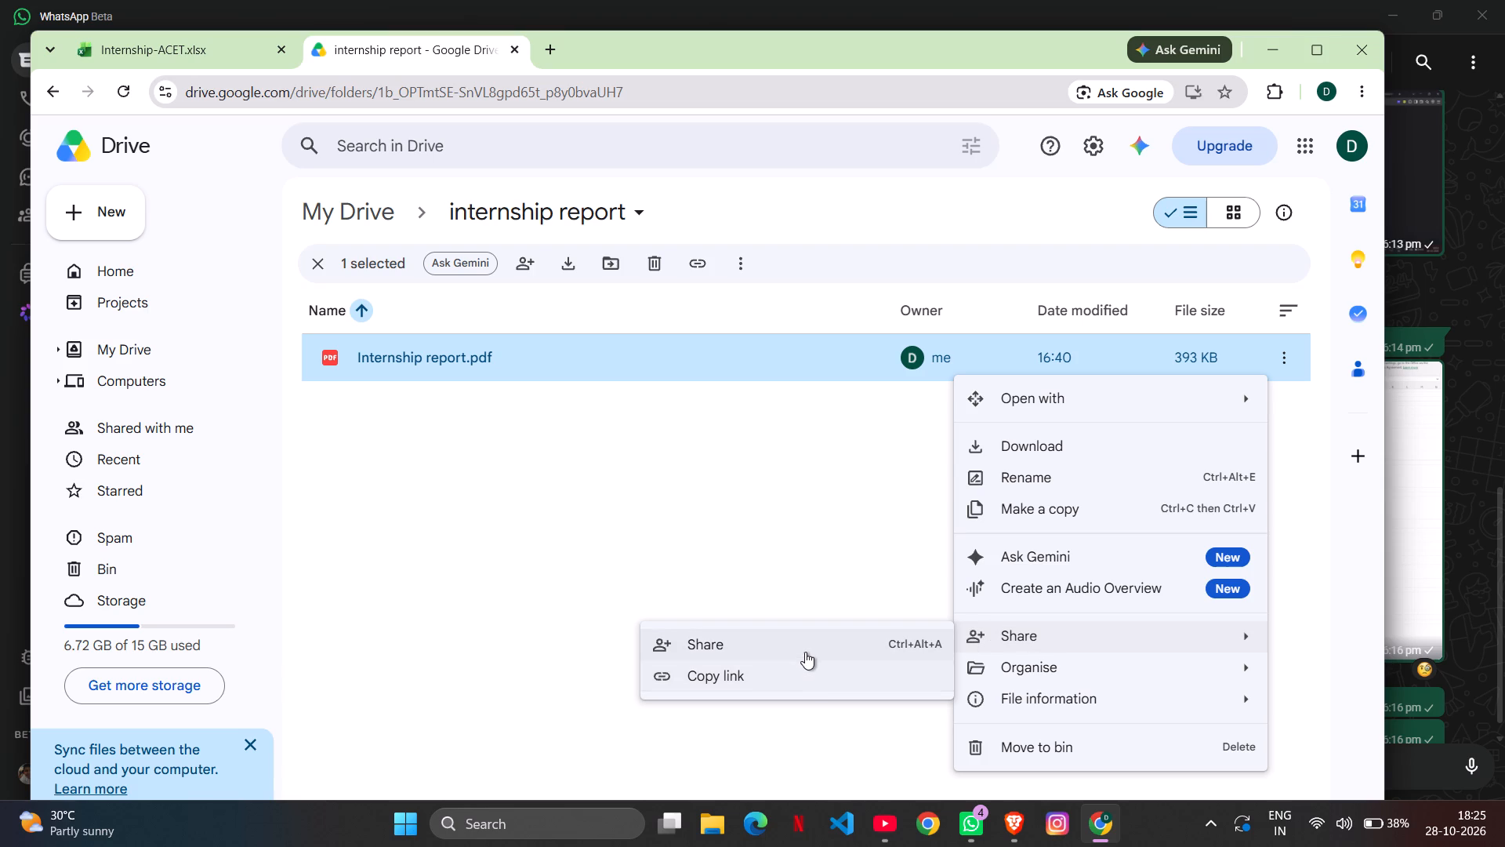
pyautogui.click(972, 642)
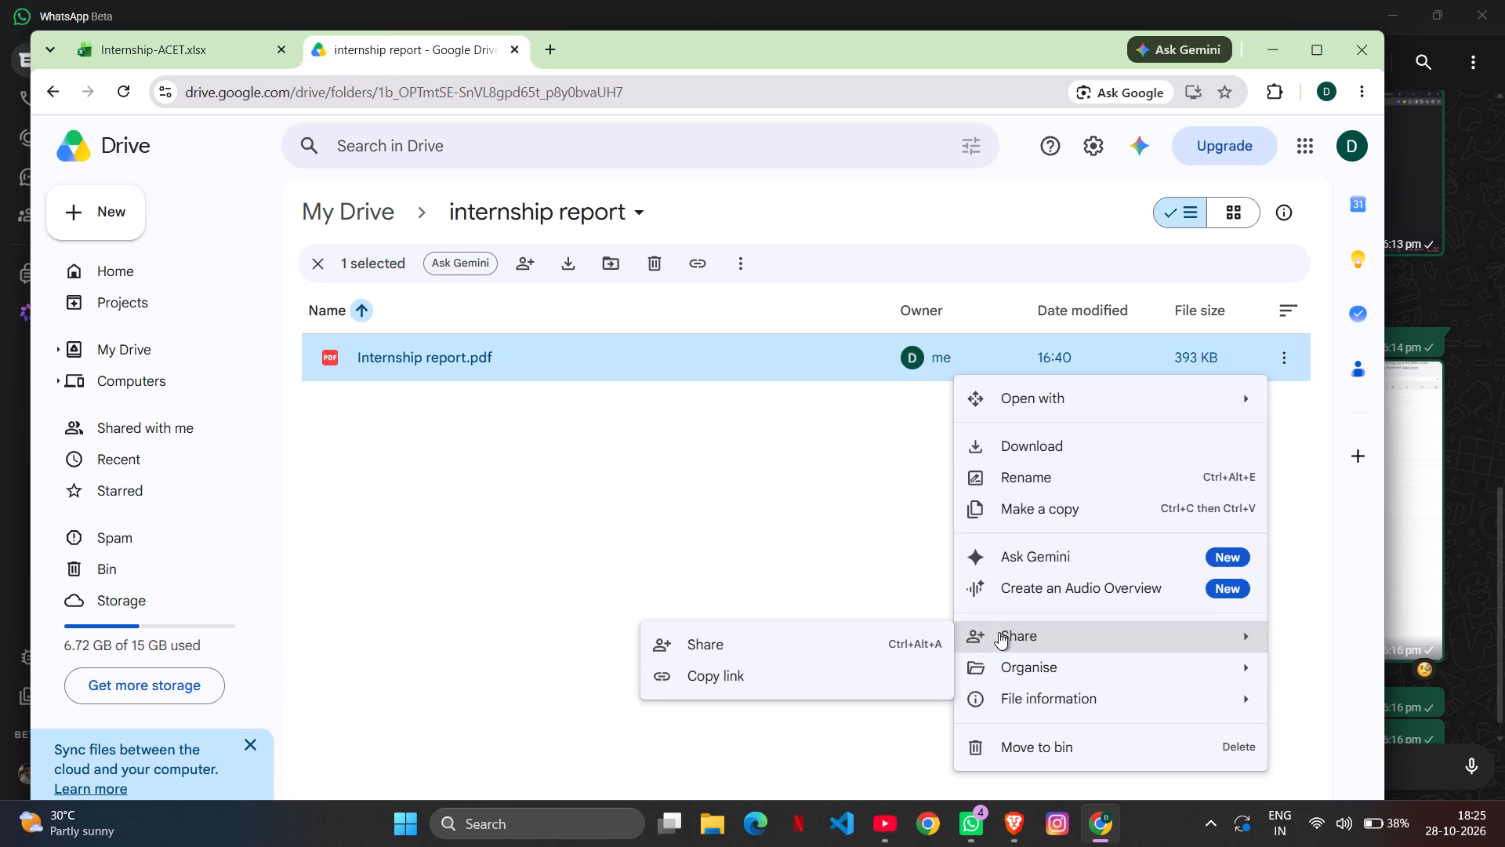
pyautogui.click(999, 632)
pyautogui.click(857, 631)
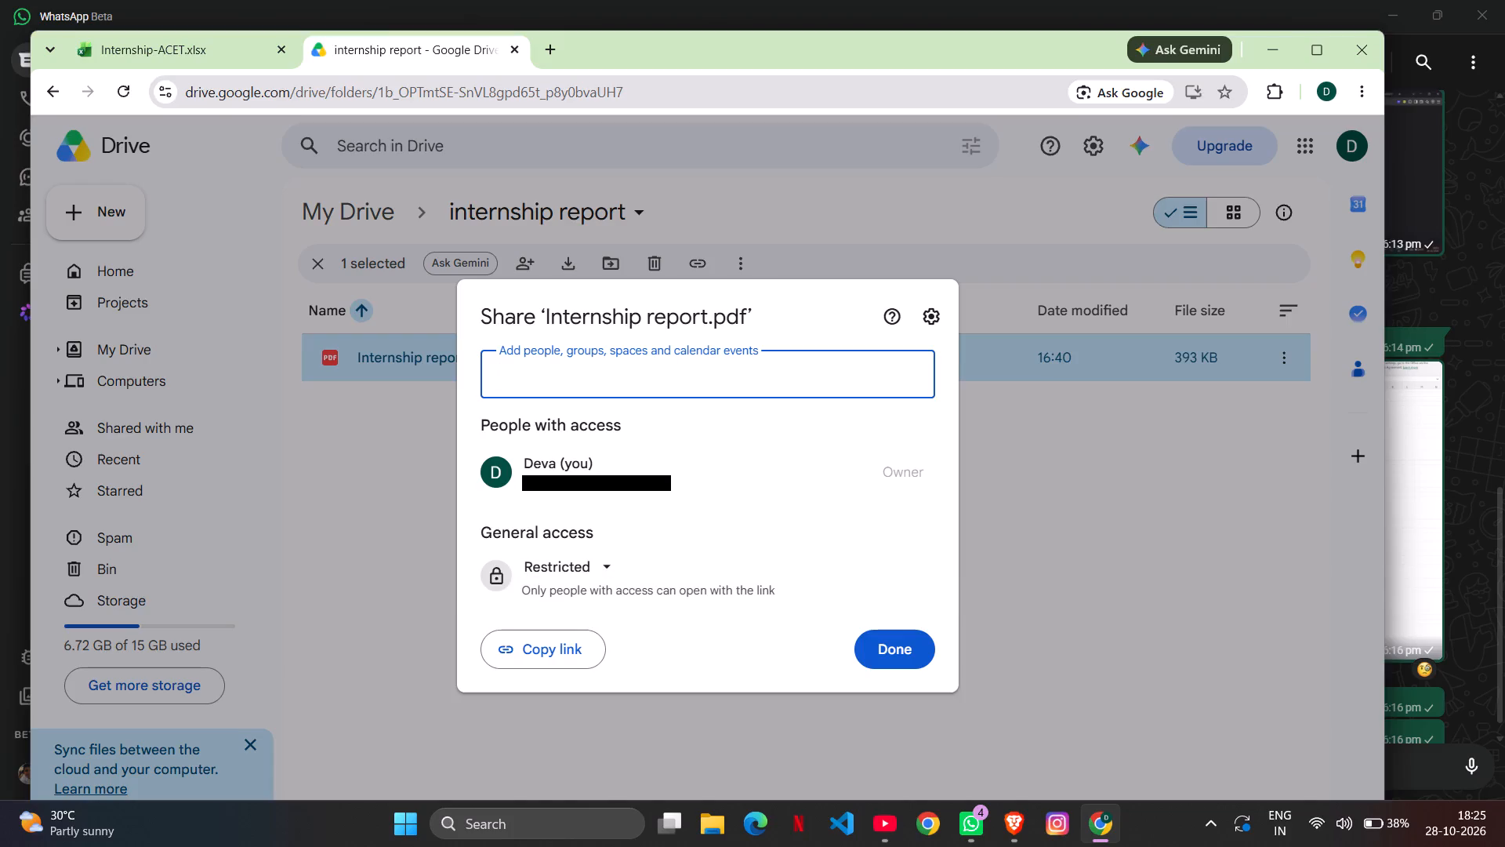
pyautogui.click(608, 569)
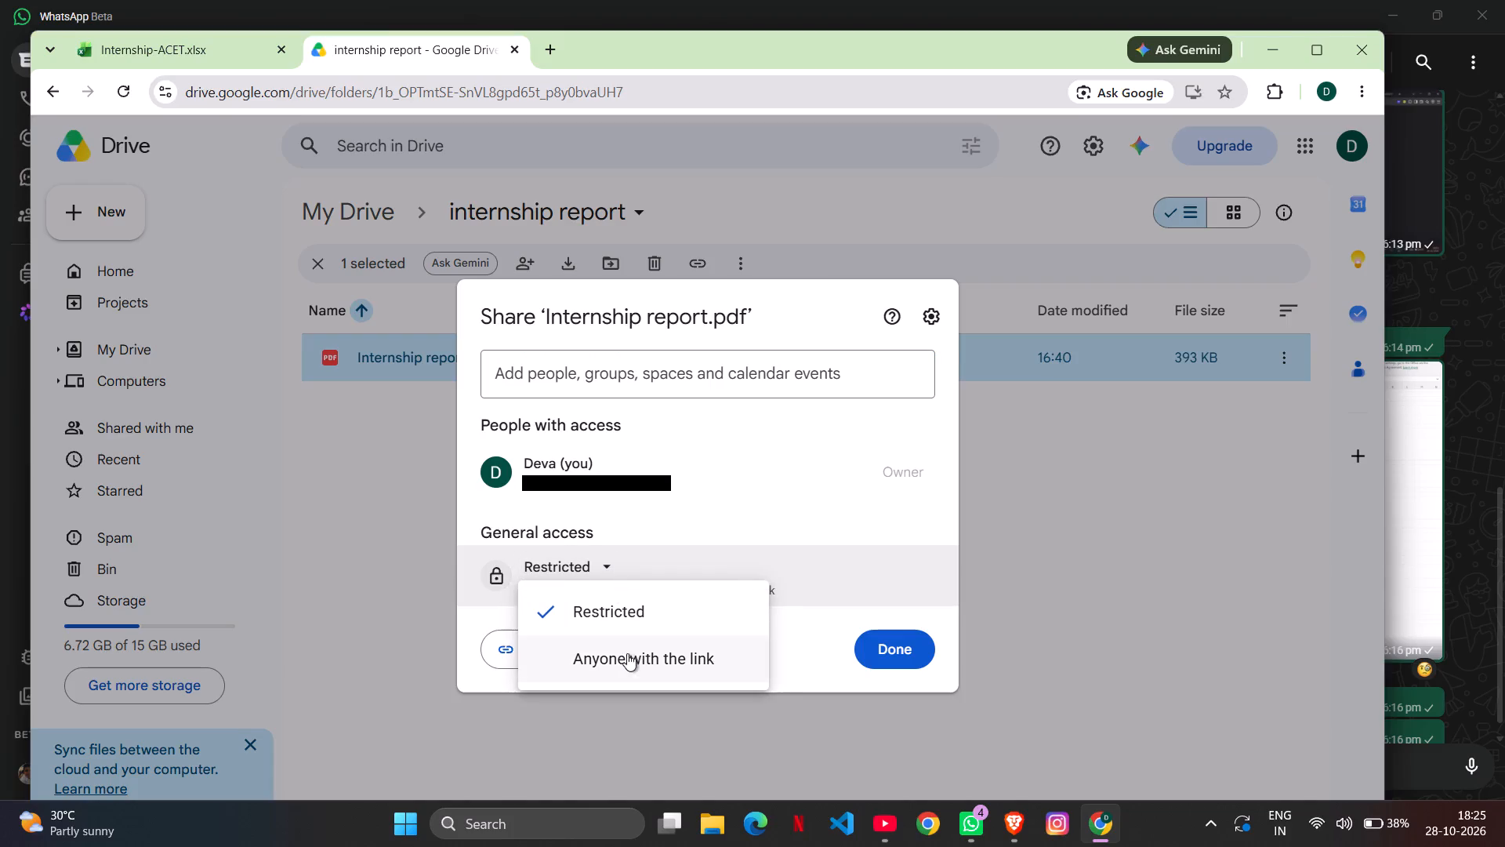
pyautogui.click(632, 660)
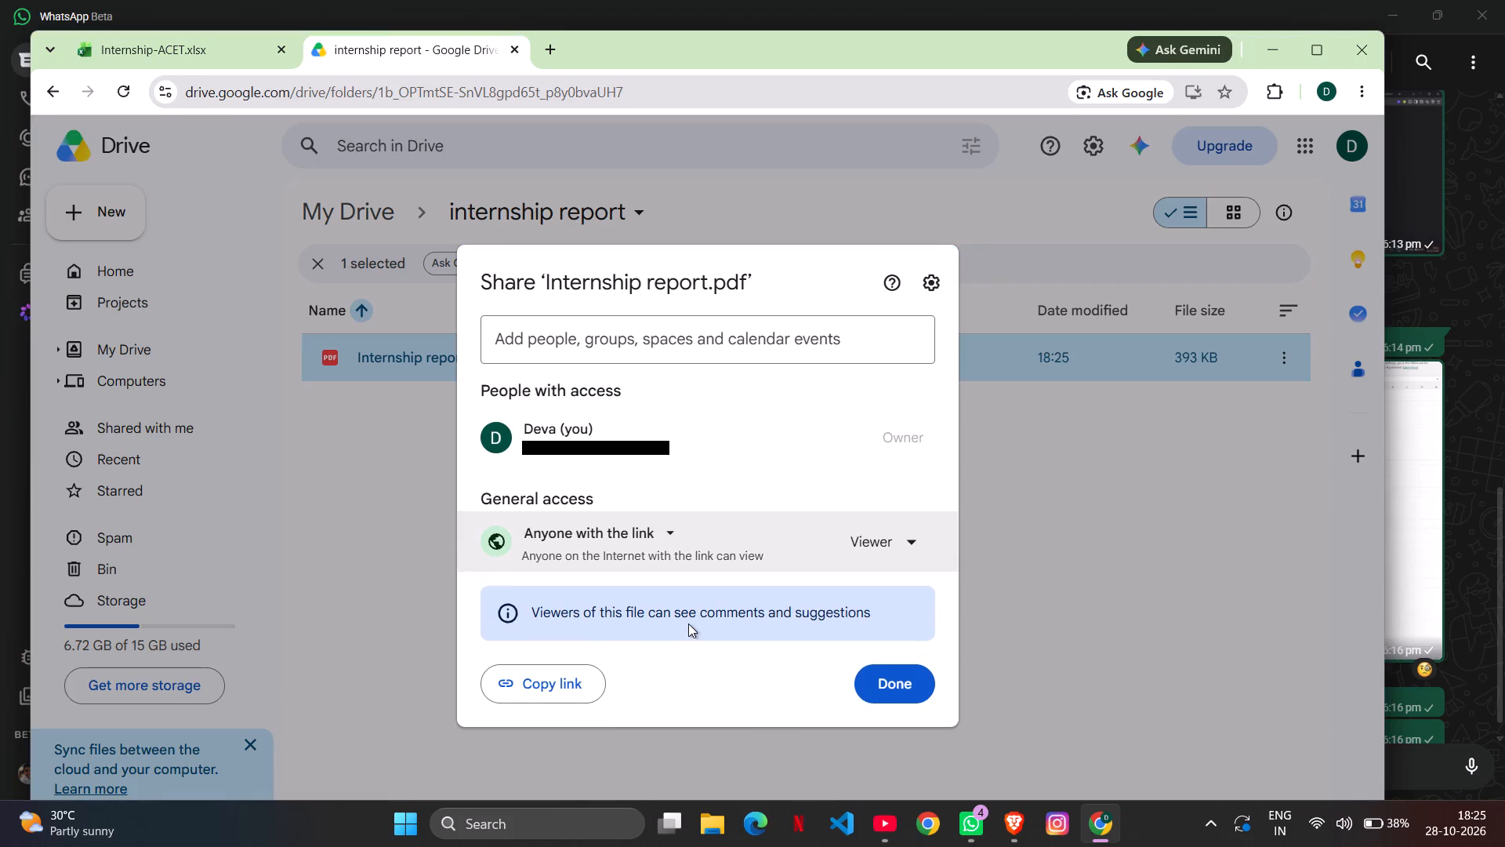
pyautogui.click(729, 540)
# Copy the sharing link of Internship report.pdf and paste it over the Internship Certificate entry in cell G36 of the Internship-ACET sheet.
pyautogui.click(577, 684)
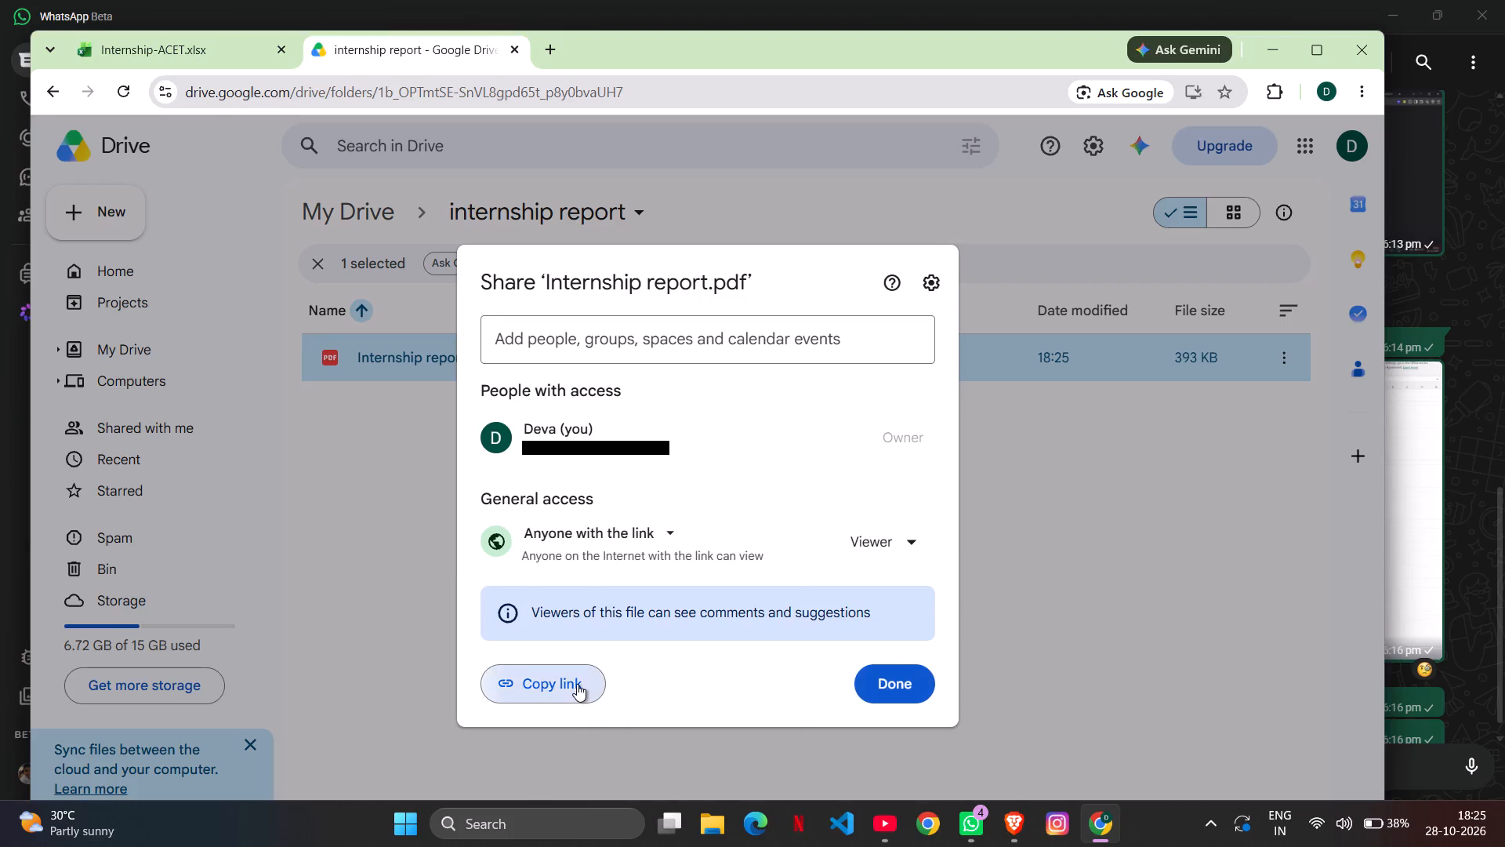
pyautogui.click(869, 688)
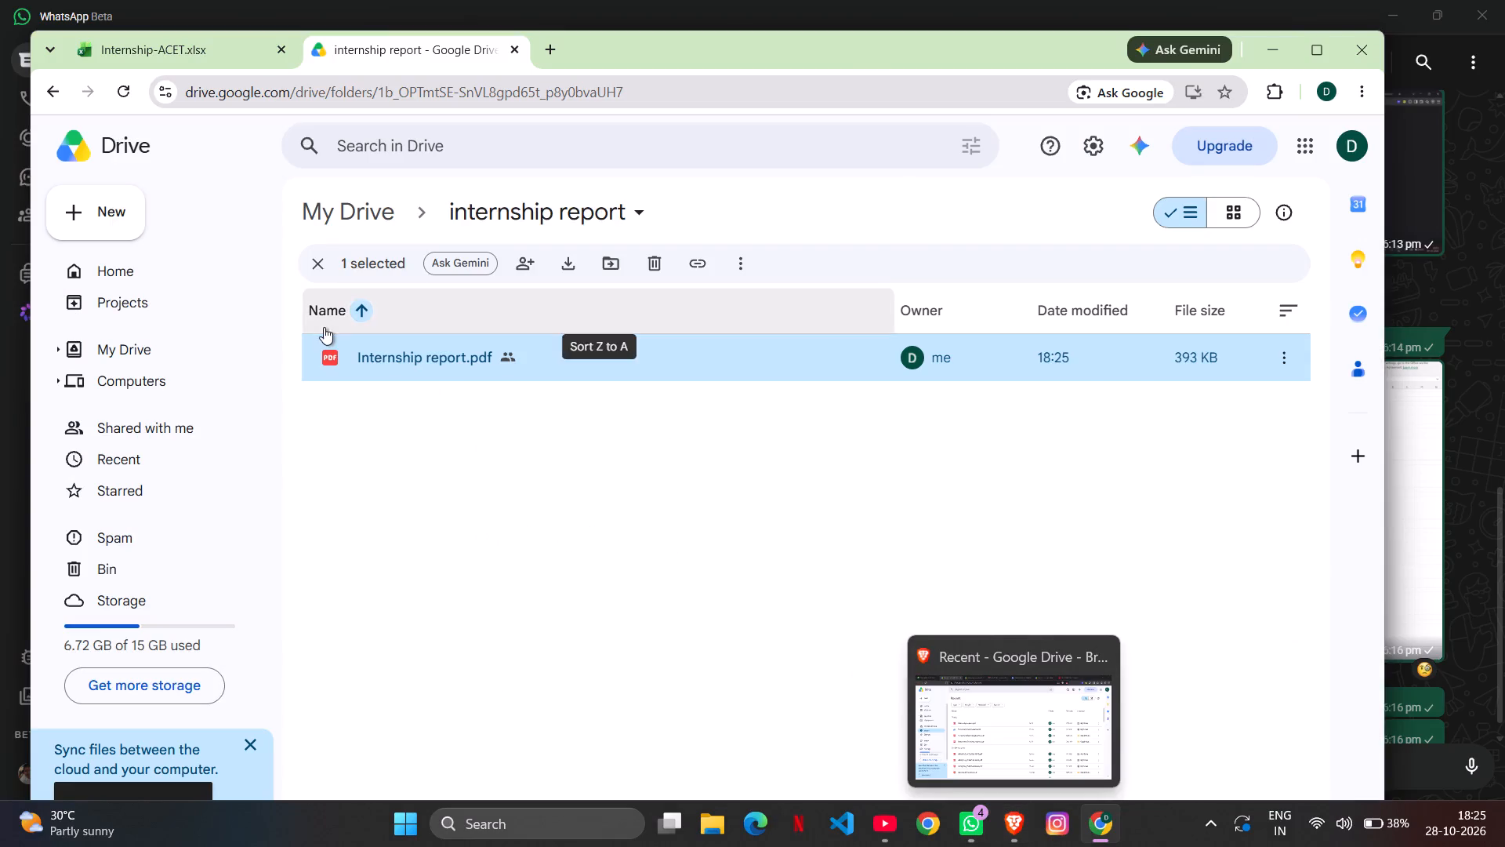
pyautogui.click(157, 46)
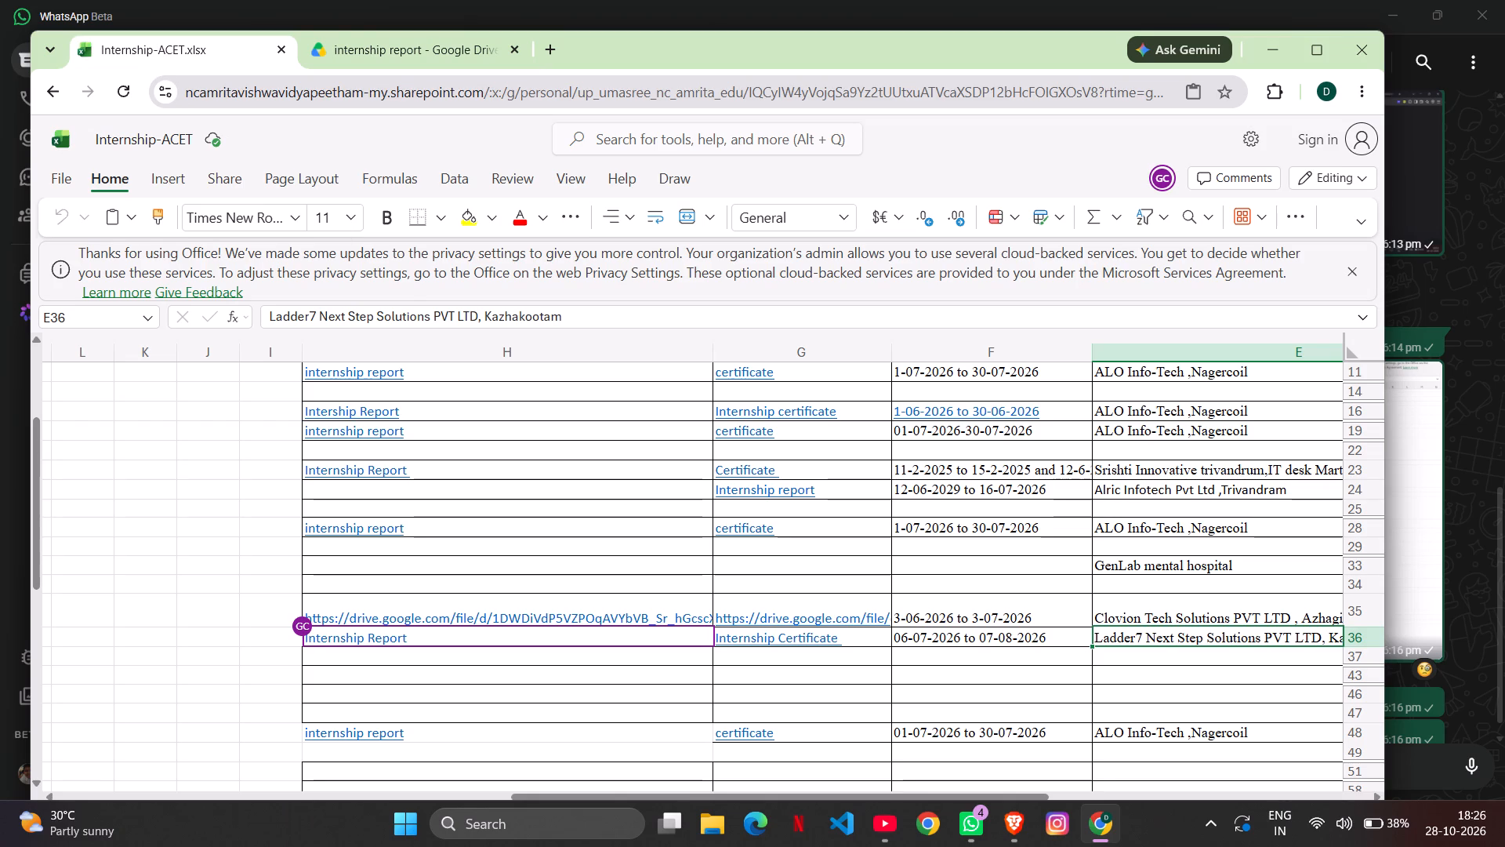
pyautogui.click(822, 638)
pyautogui.press('BackSpace')
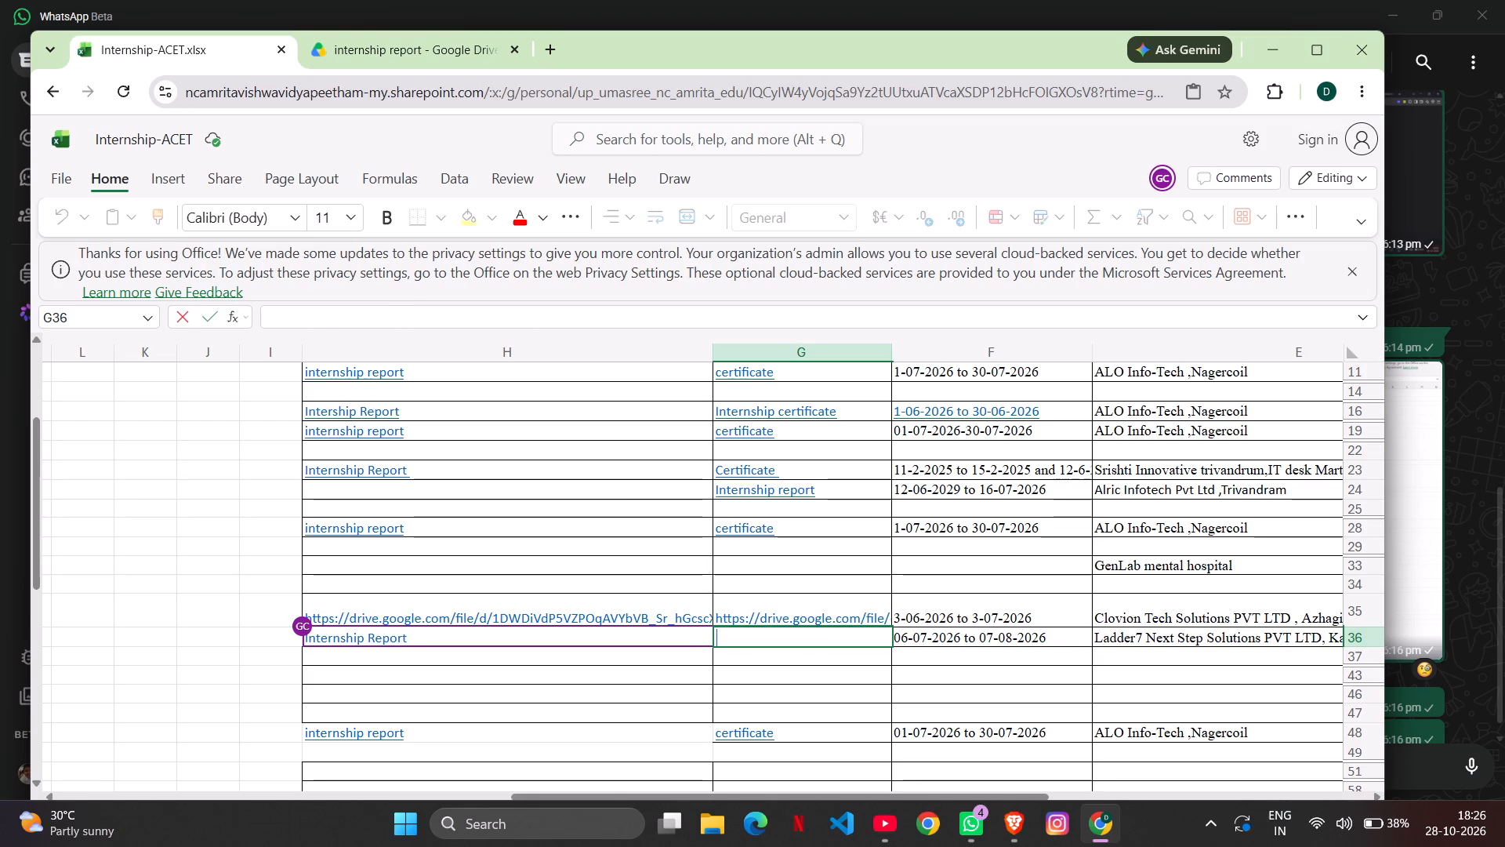
pyautogui.hotkey('ctrl', 'v')
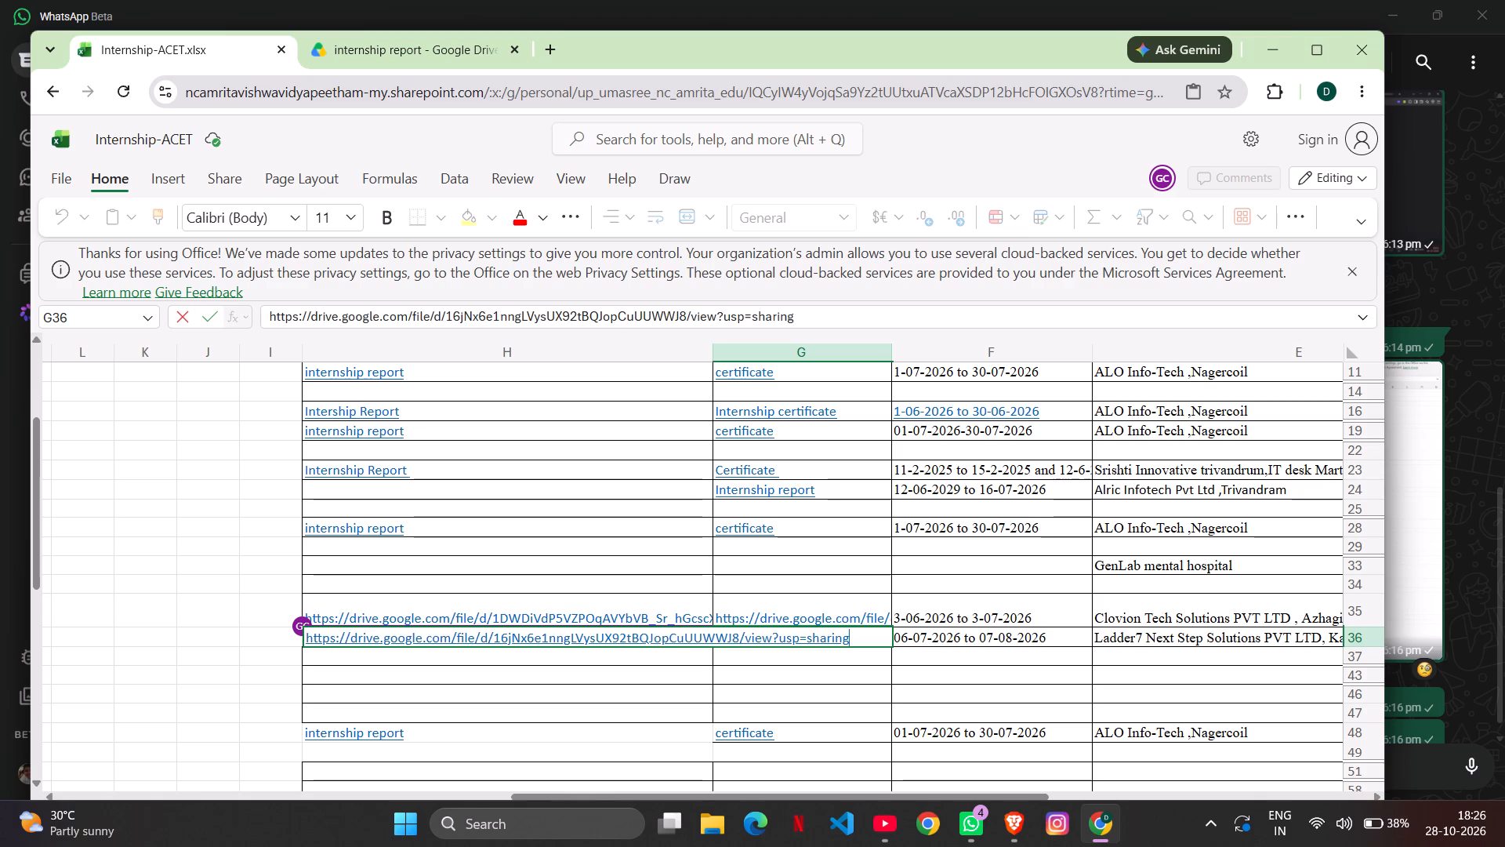
pyautogui.click(831, 660)
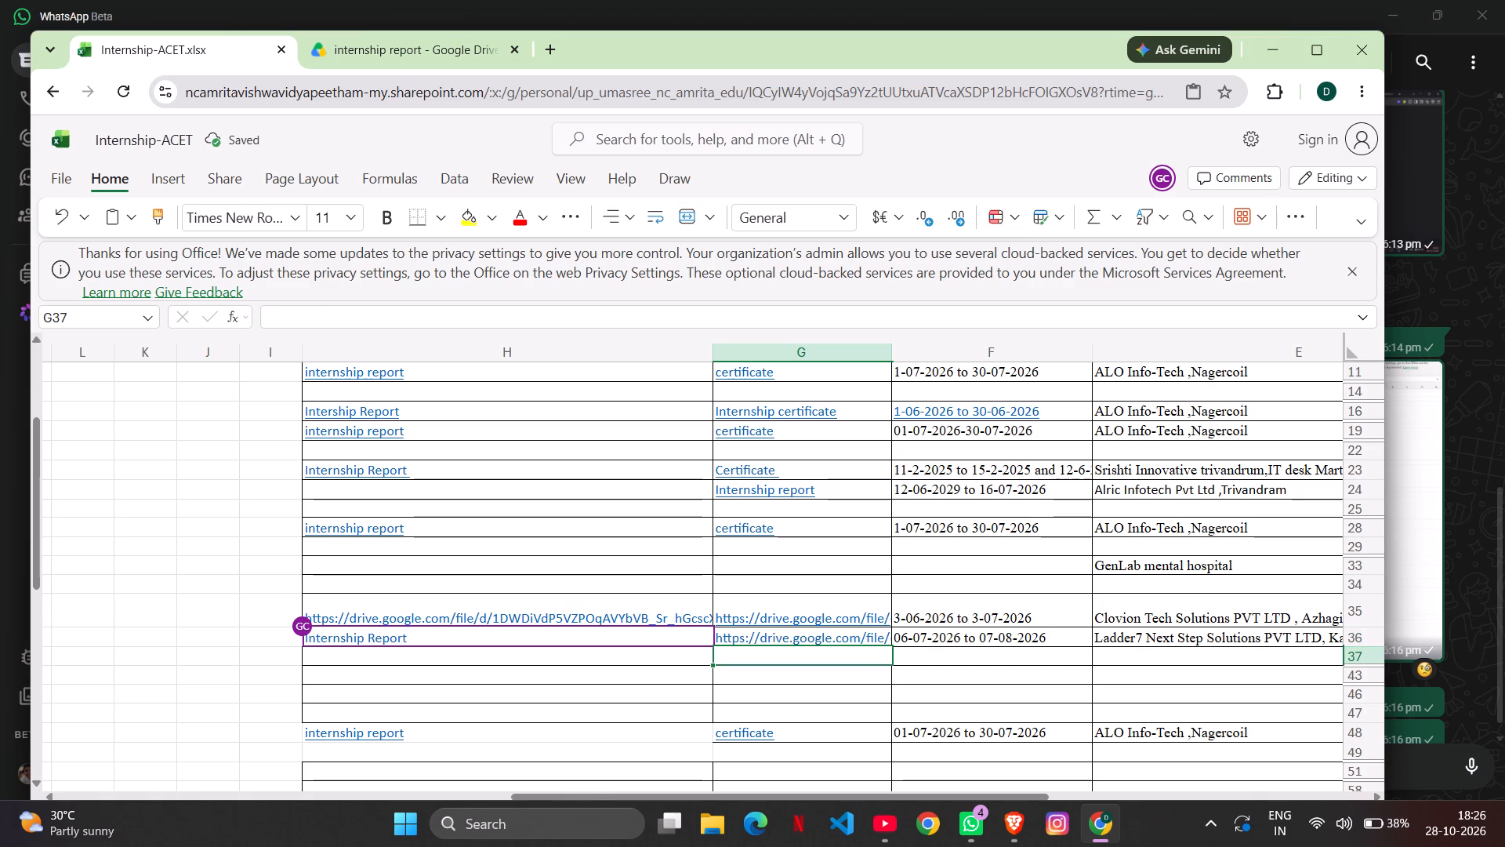
# Open the Internship Report link in cell H36 to check where it leads, and return to the Internship-ACET sheet.
pyautogui.click(593, 634)
pyautogui.click(339, 641)
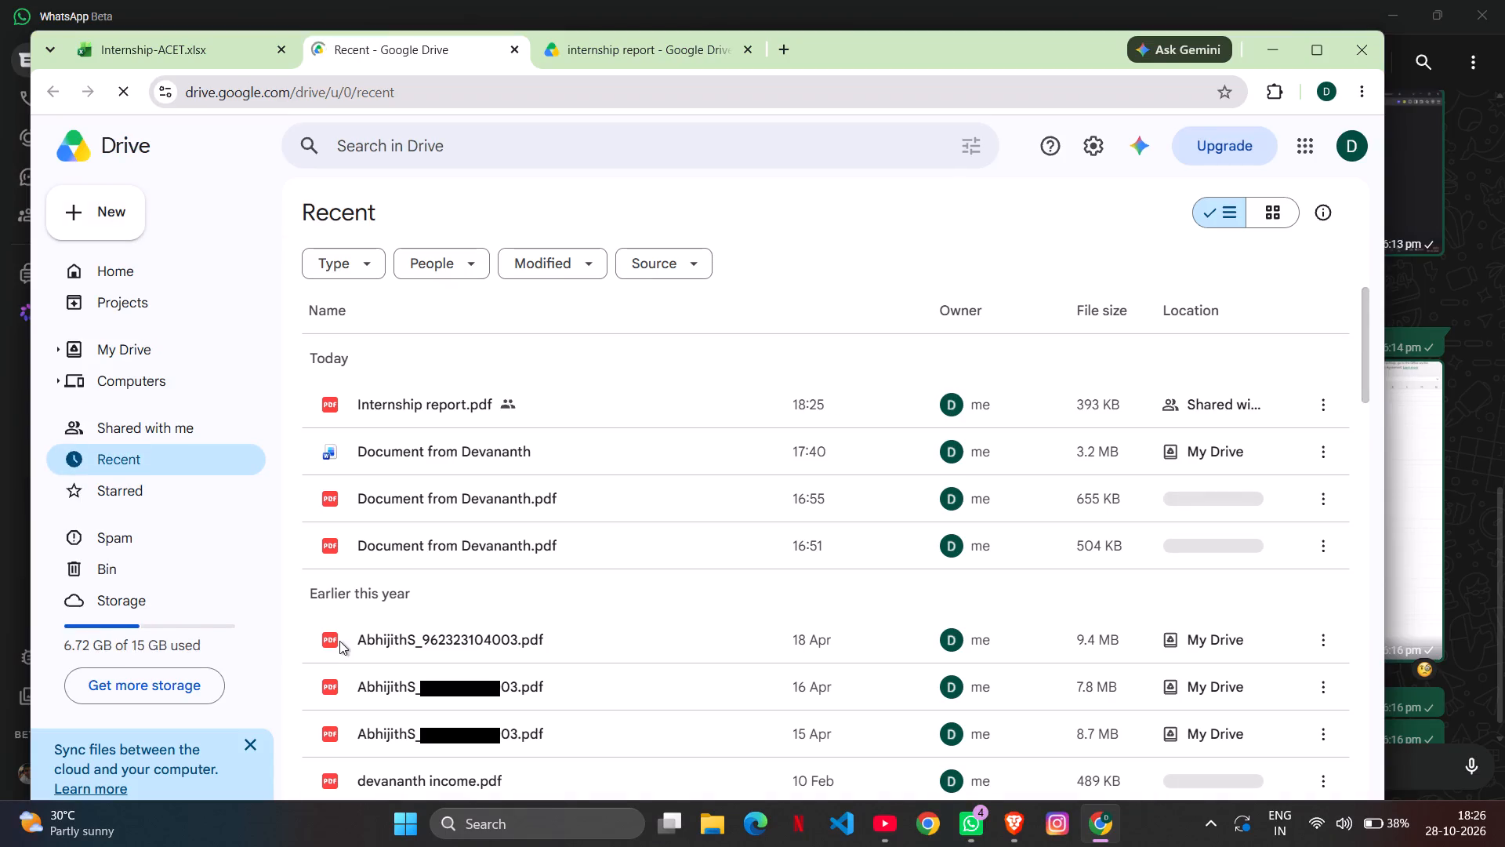
pyautogui.click(225, 64)
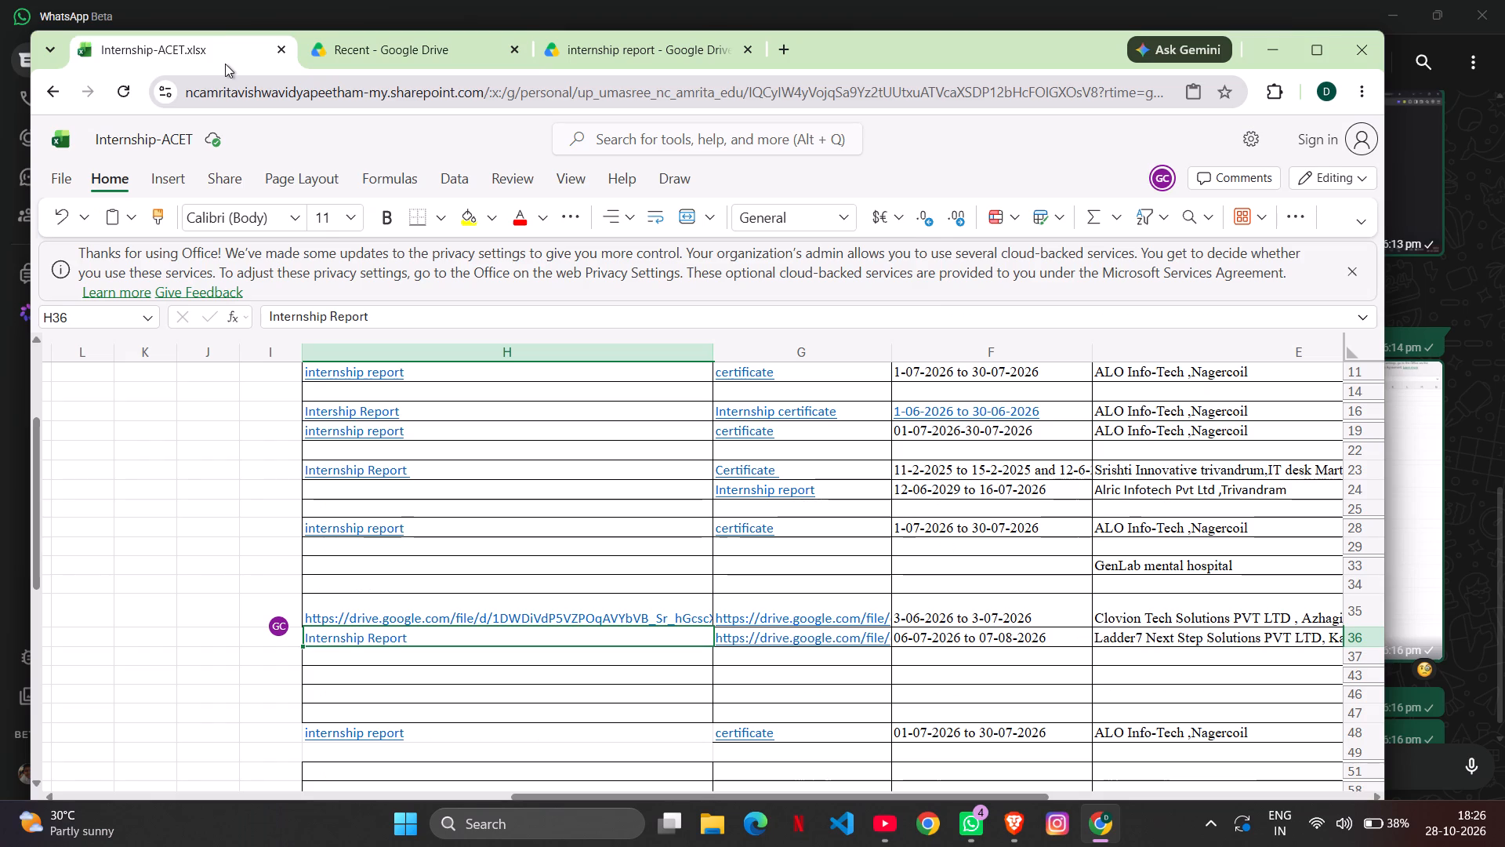
# Open the Drive link in cell G36 to check the certificate file, and close its tab.
pyautogui.click(802, 689)
pyautogui.click(800, 663)
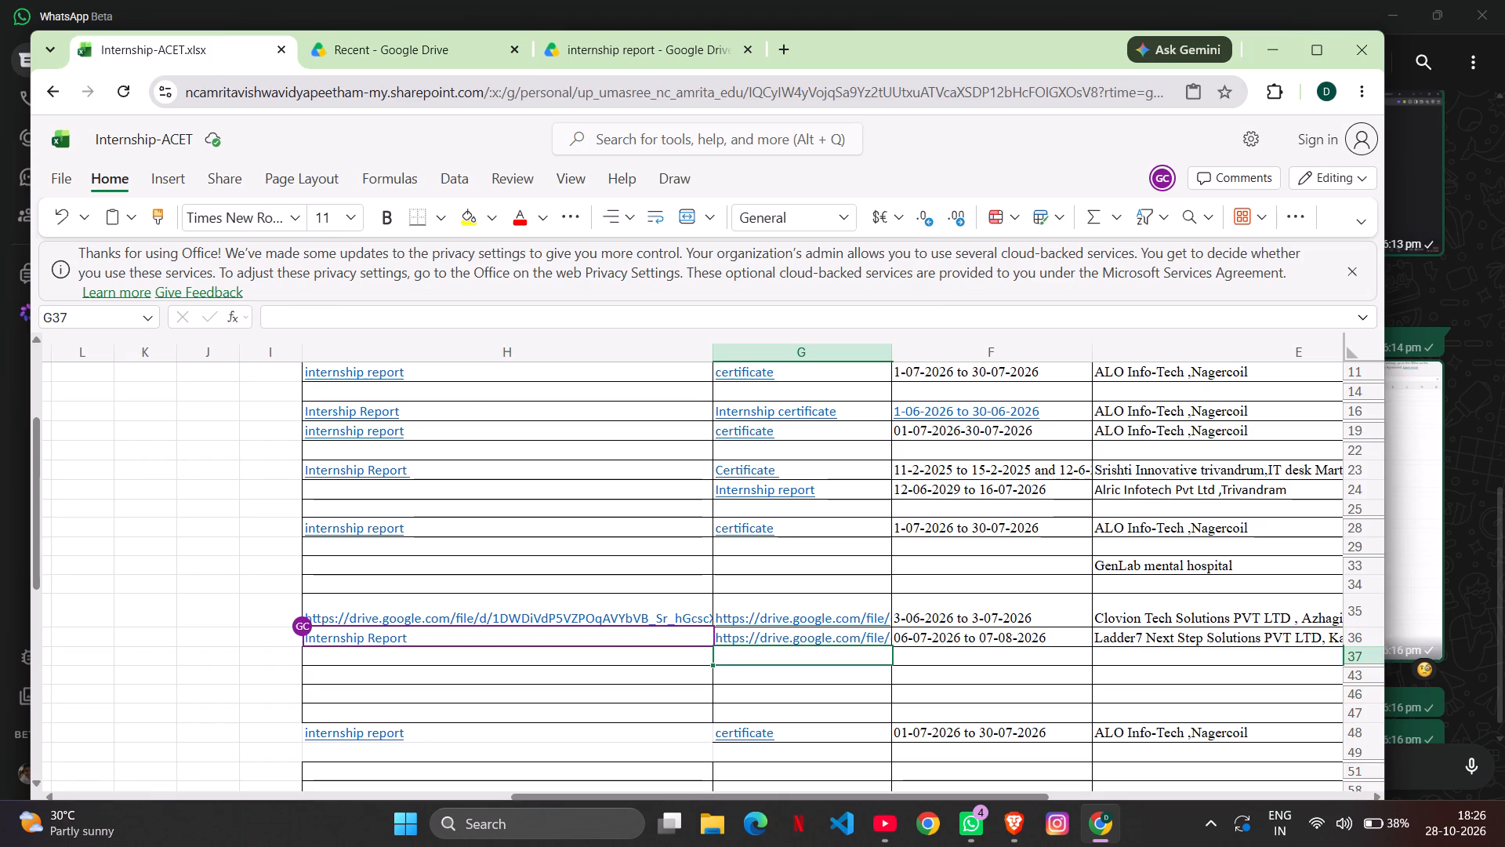
pyautogui.click(792, 642)
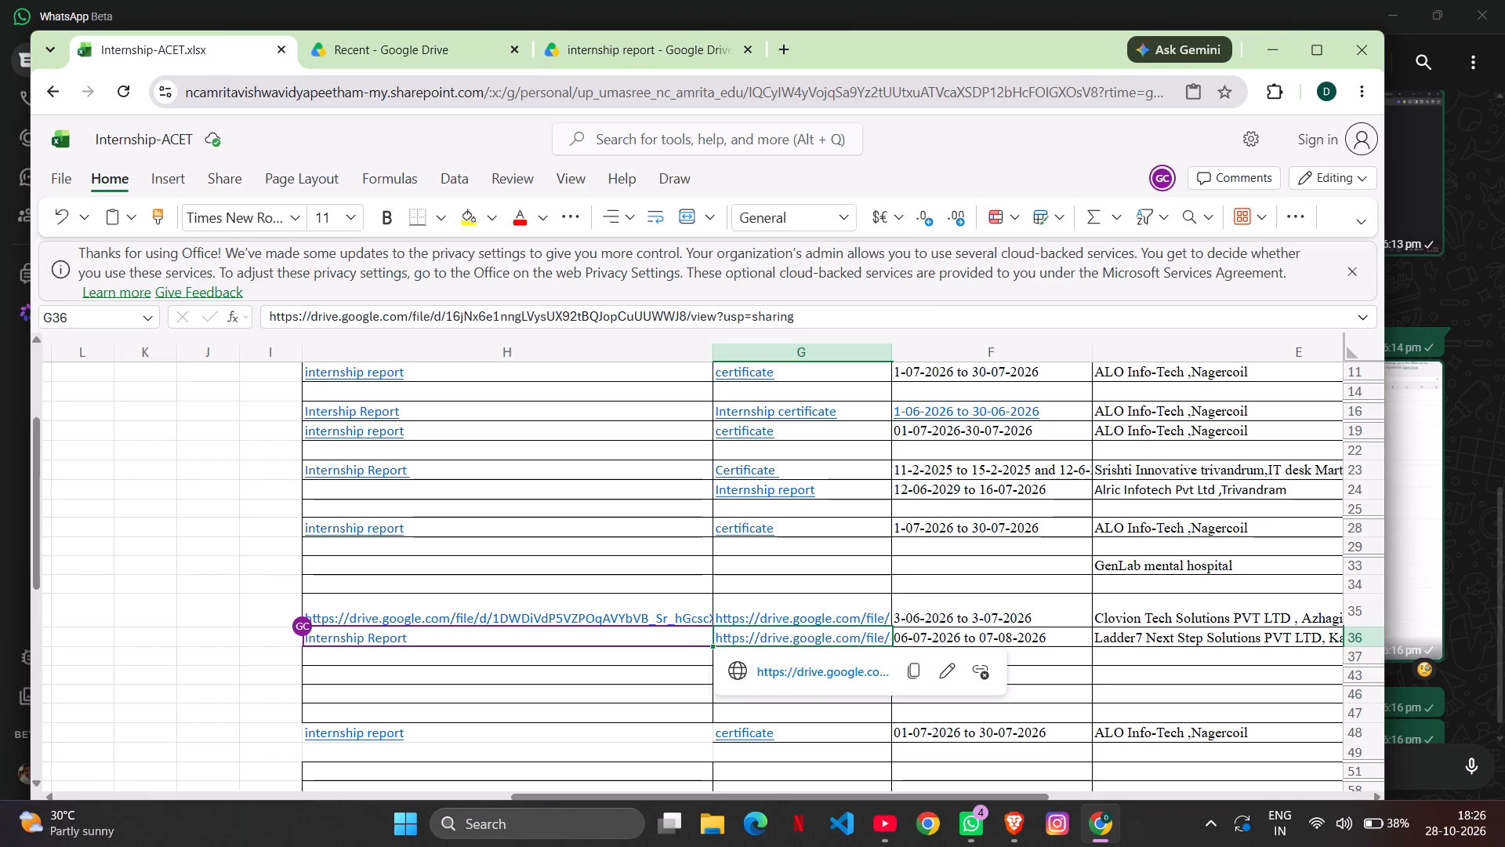
pyautogui.click(794, 640)
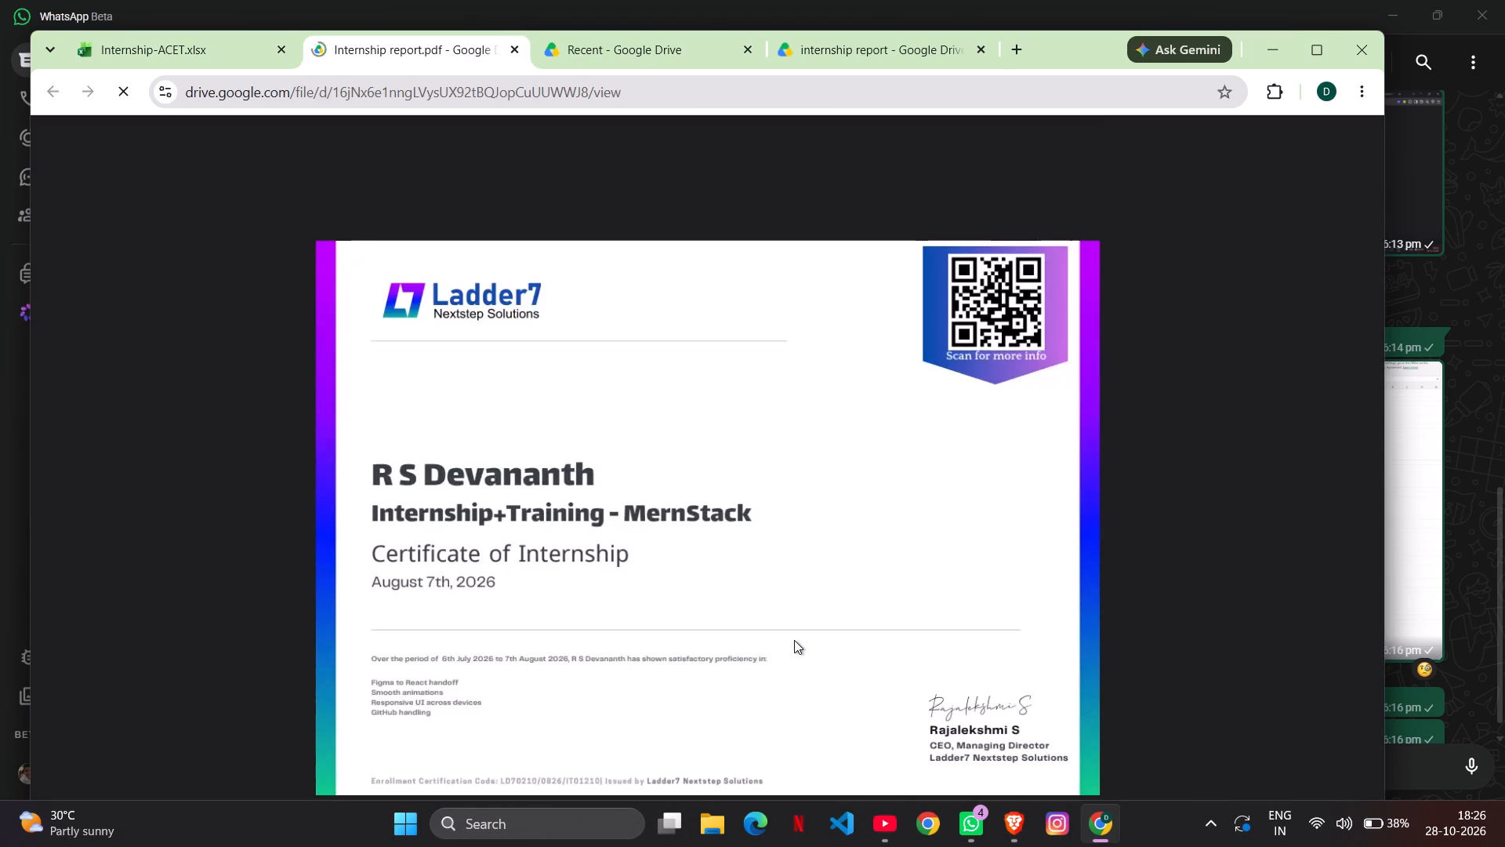
pyautogui.scroll(-1, 695, 464)
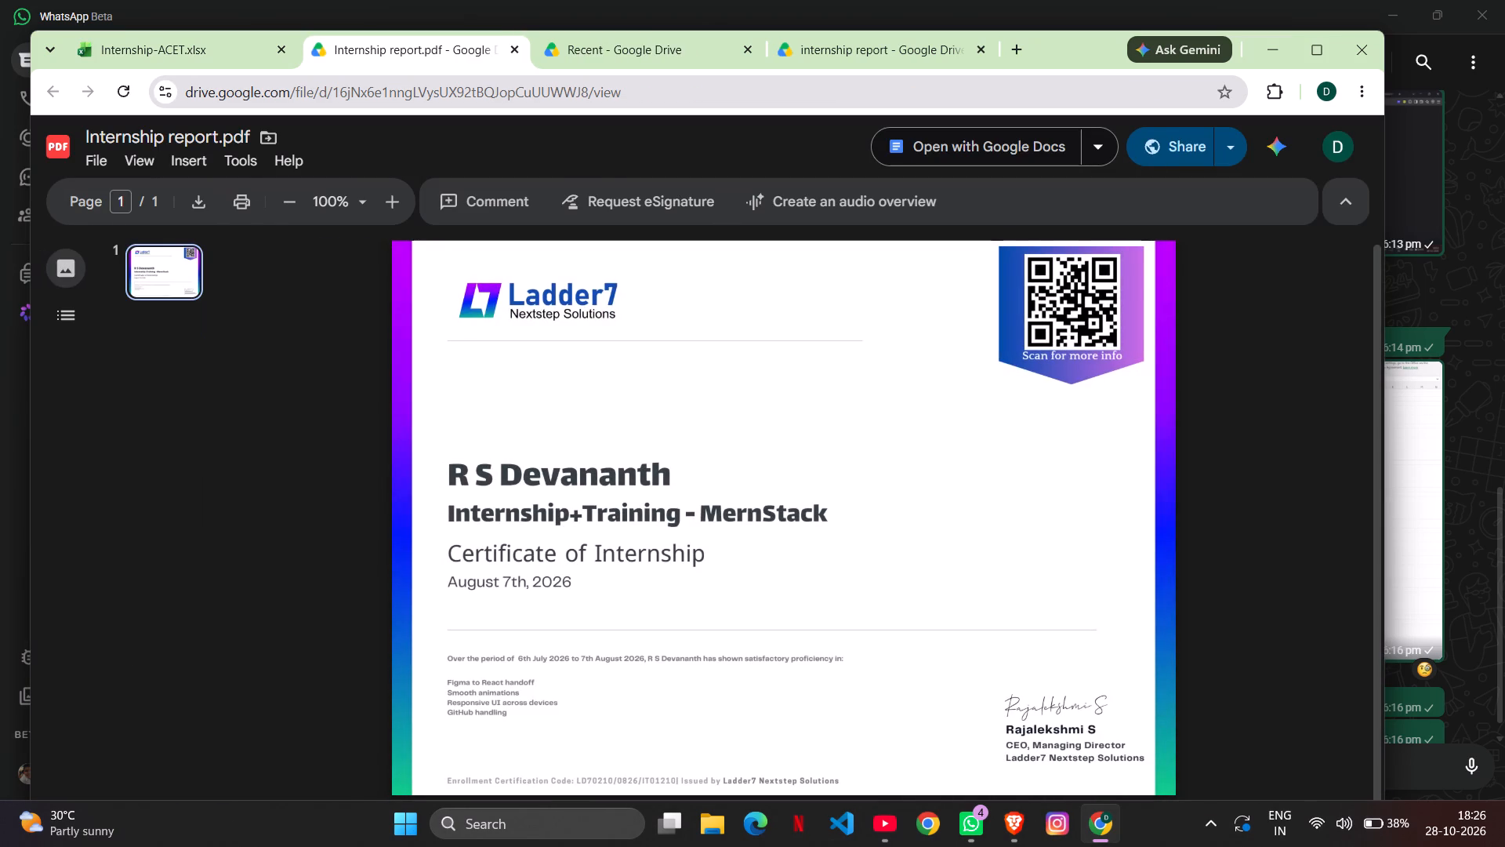
pyautogui.click(510, 45)
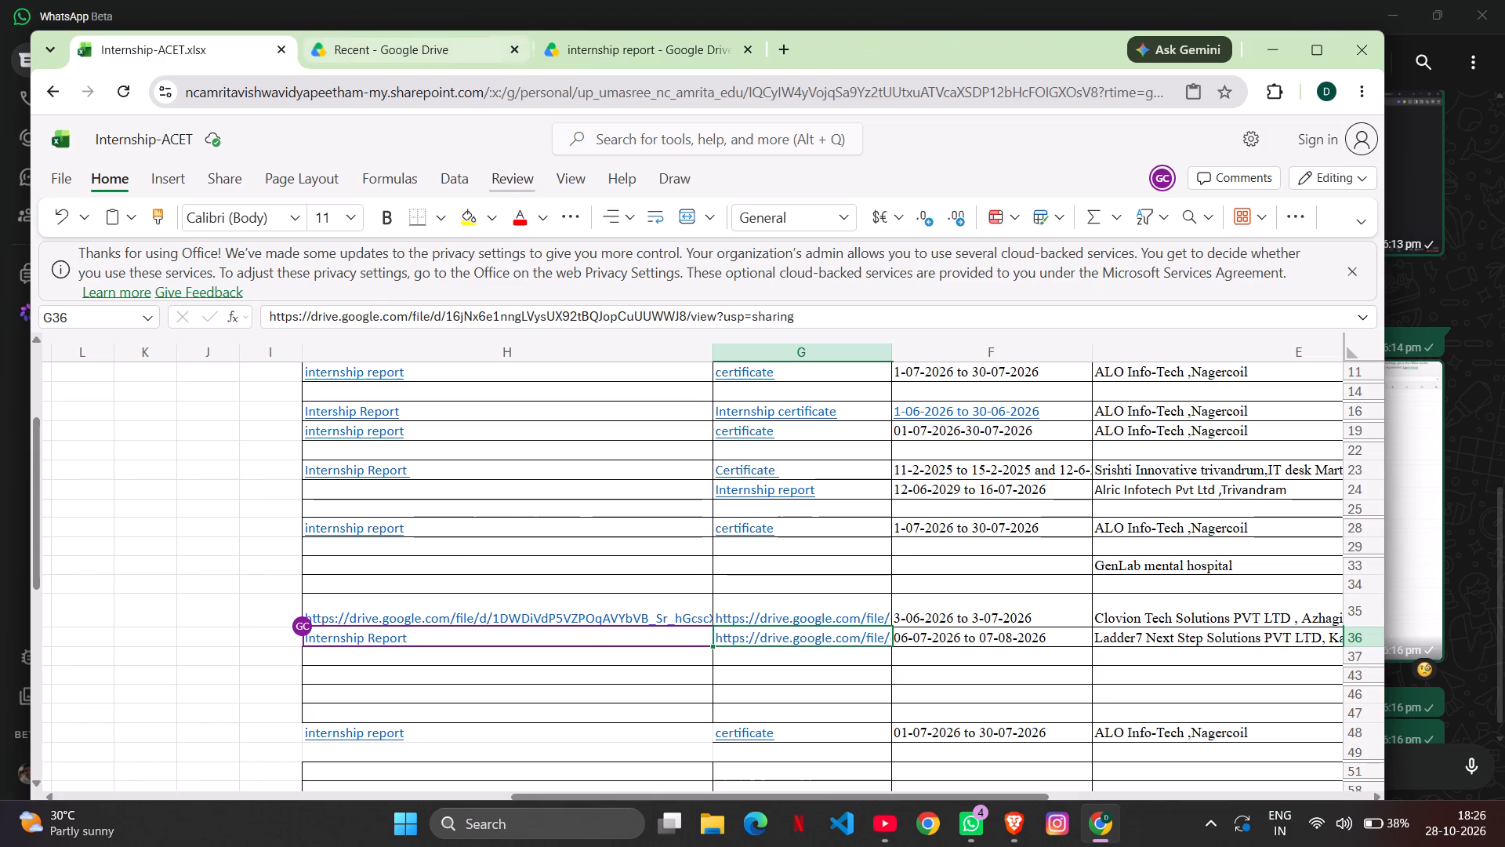
# Select cell H36 and review the Internship-ACET rows across the name, topic, company, duration, certificate and report link columns.
pyautogui.click(592, 637)
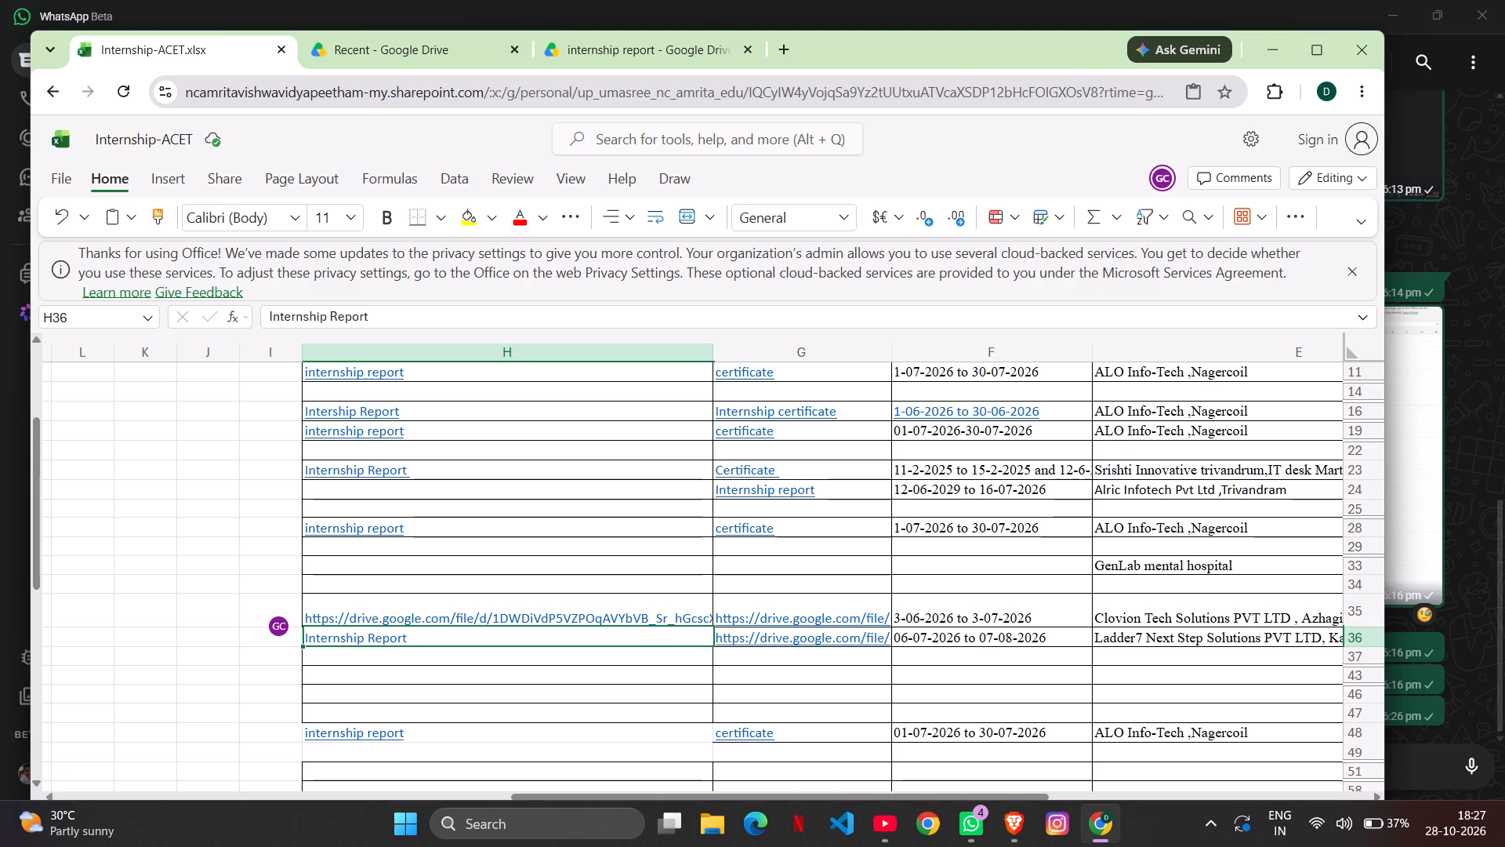
pyautogui.scroll(3, 288, 577)
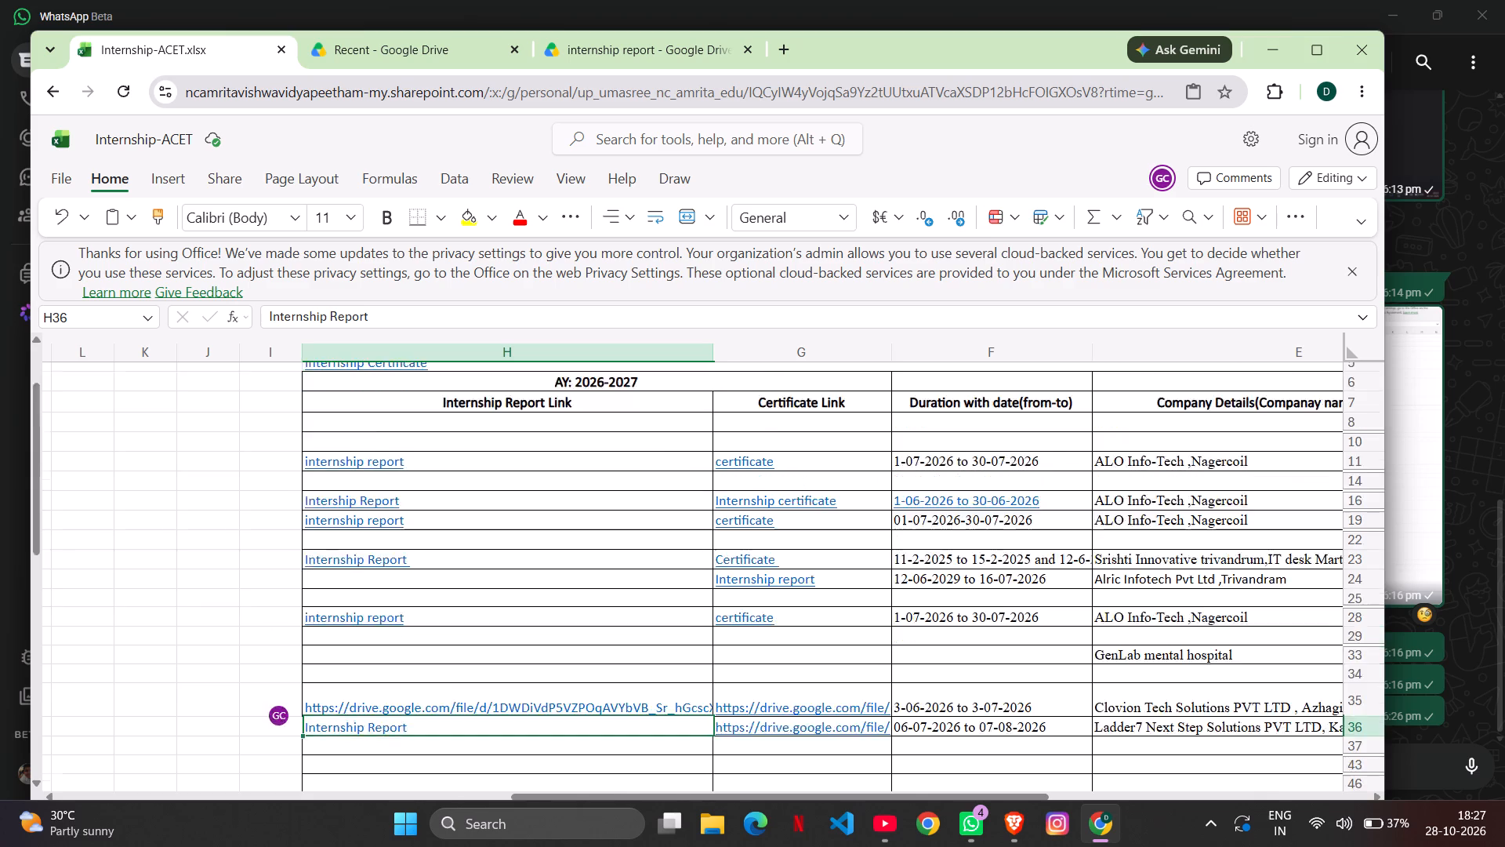
pyautogui.scroll(2, 288, 577)
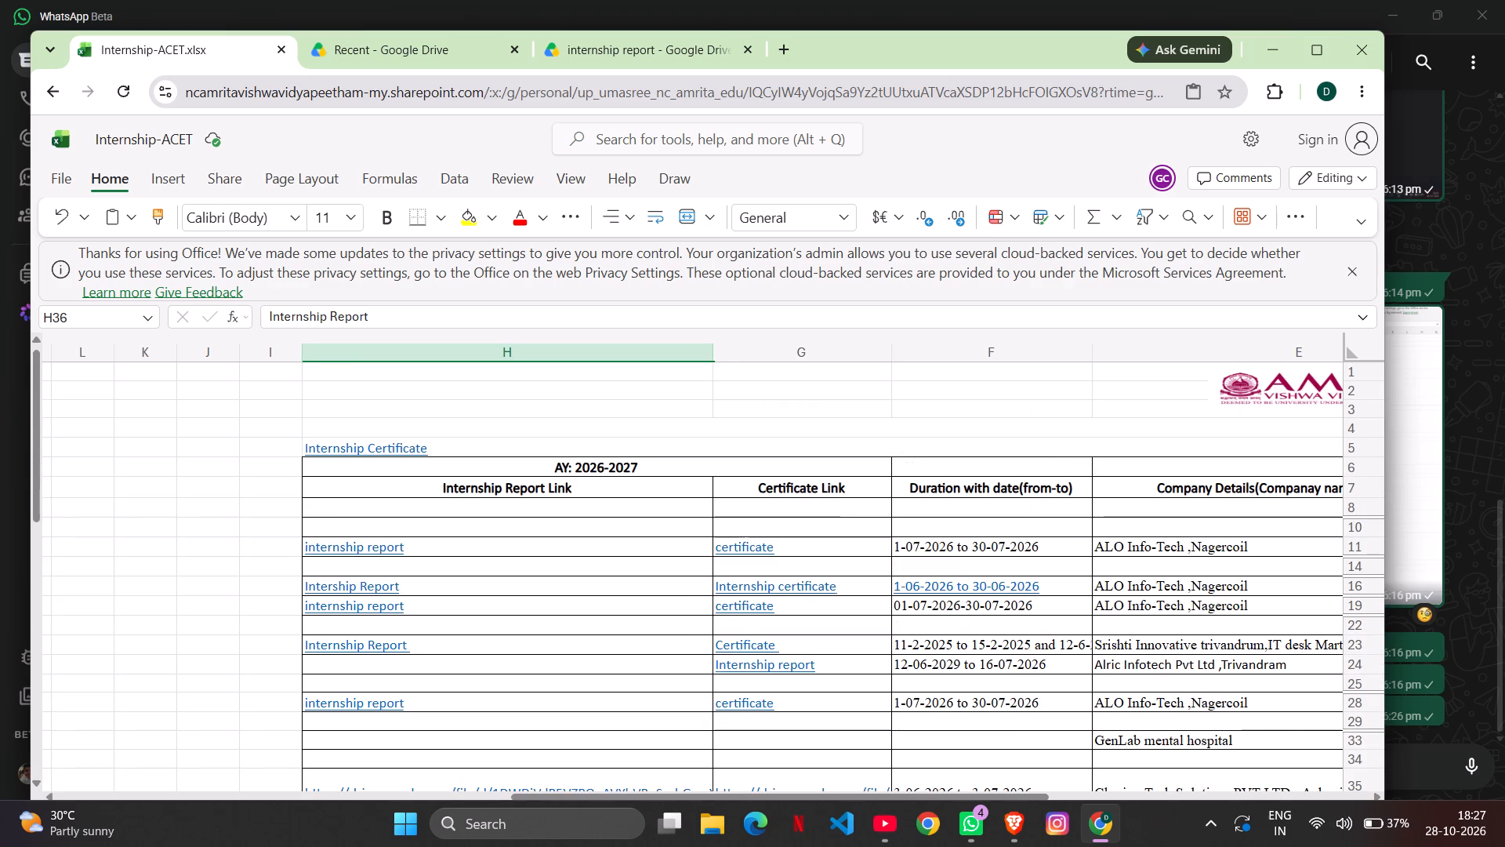
pyautogui.scroll(-3, 288, 577)
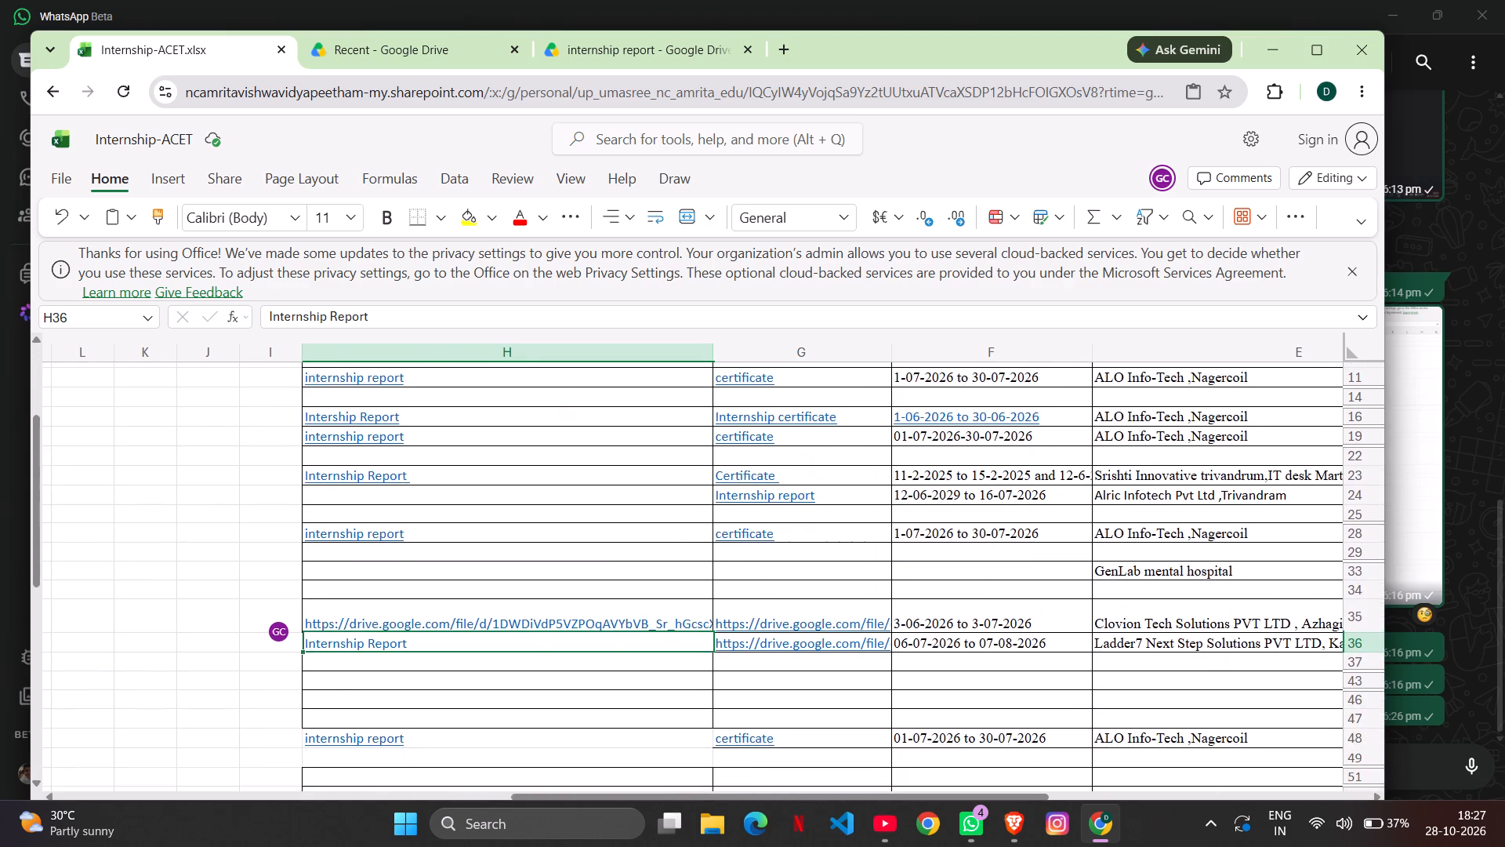
pyautogui.scroll(-1, 288, 577)
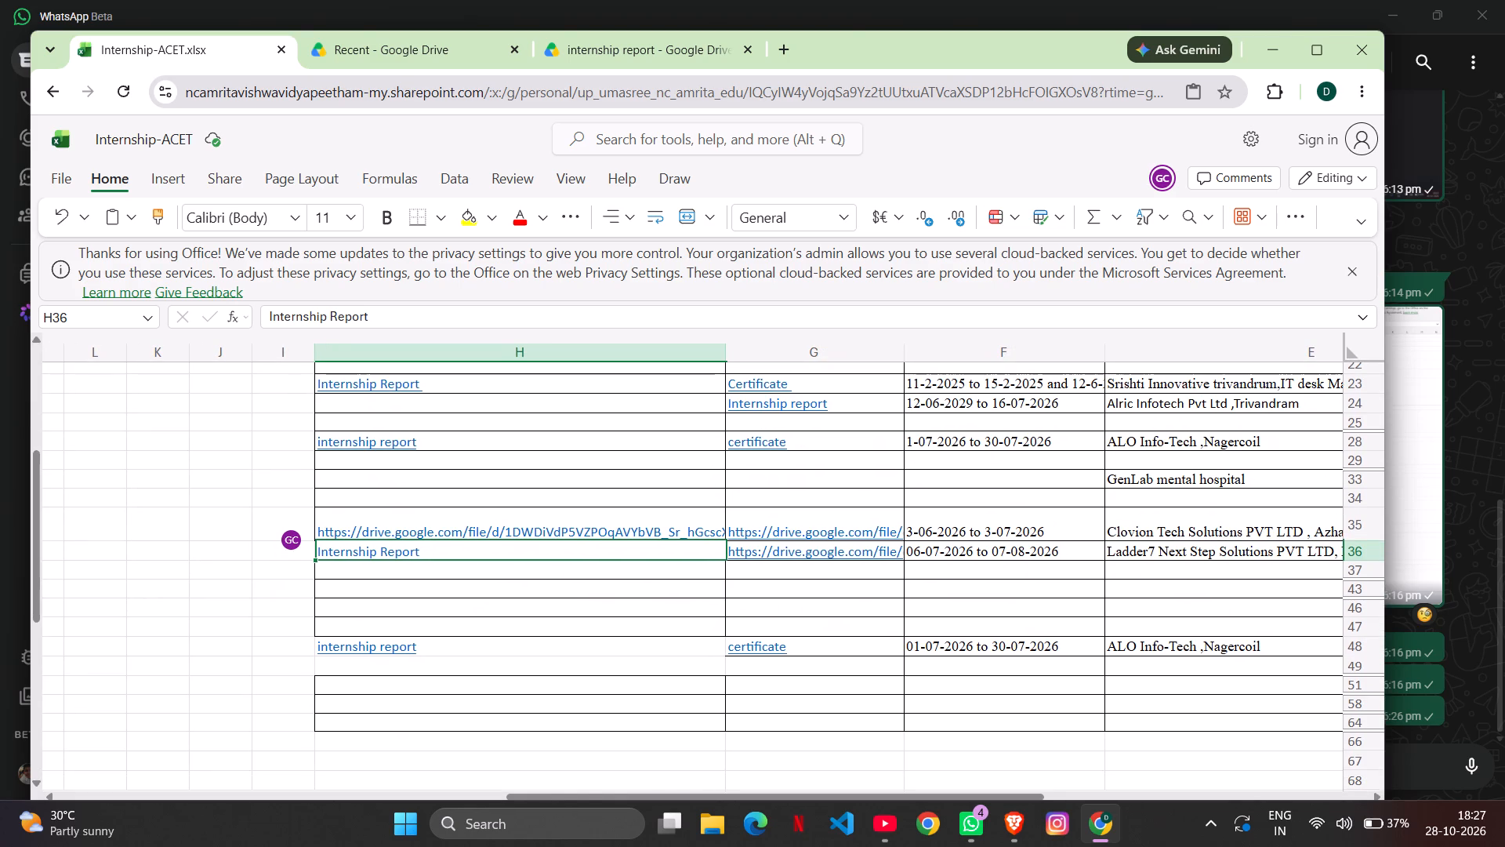
pyautogui.hscroll(-4, 288, 577)
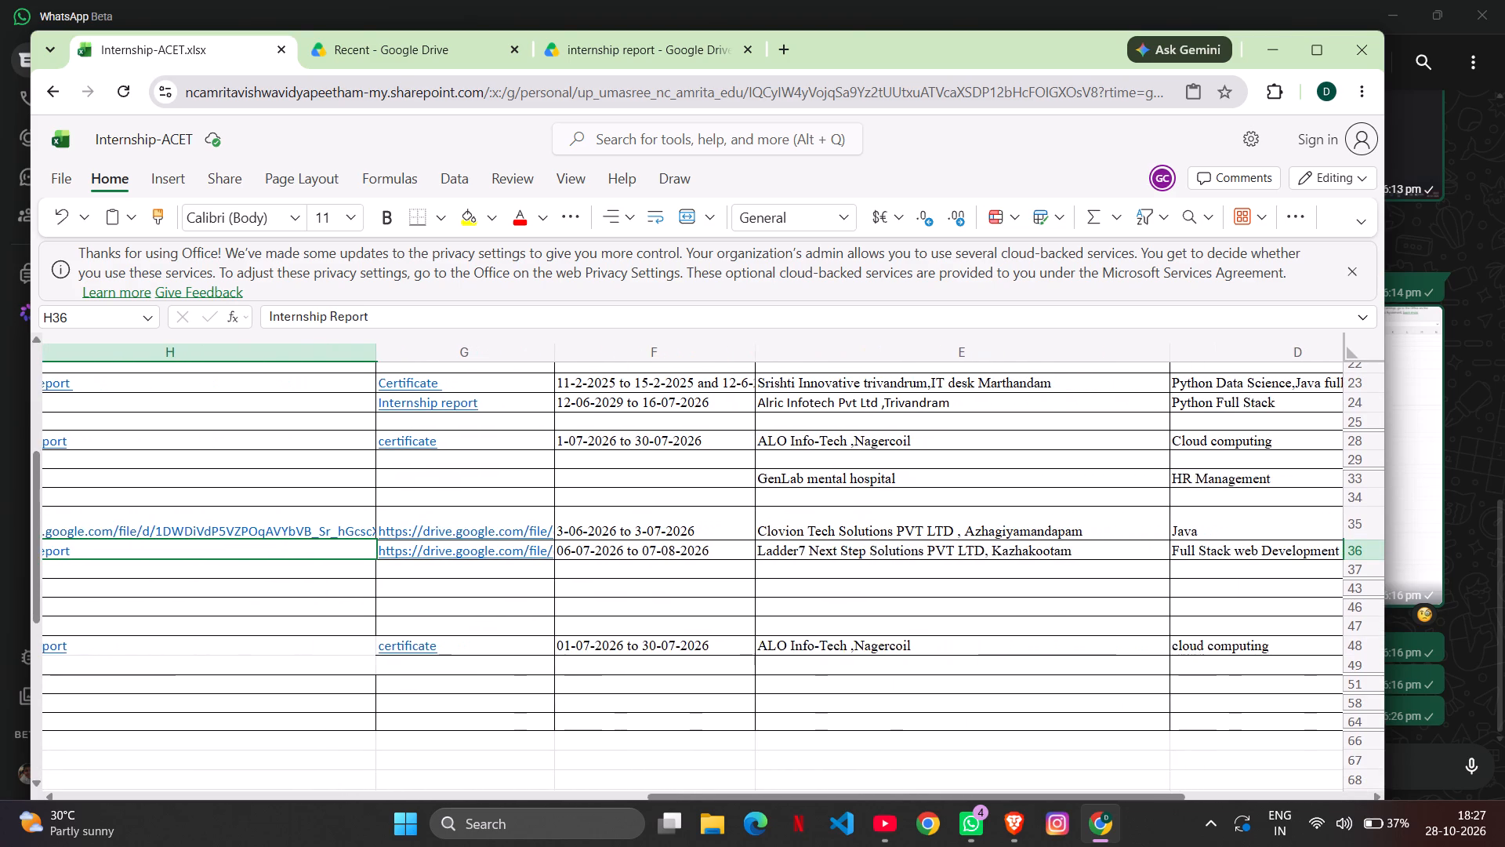
pyautogui.hscroll(-4, 288, 577)
pyautogui.hscroll(5, 288, 577)
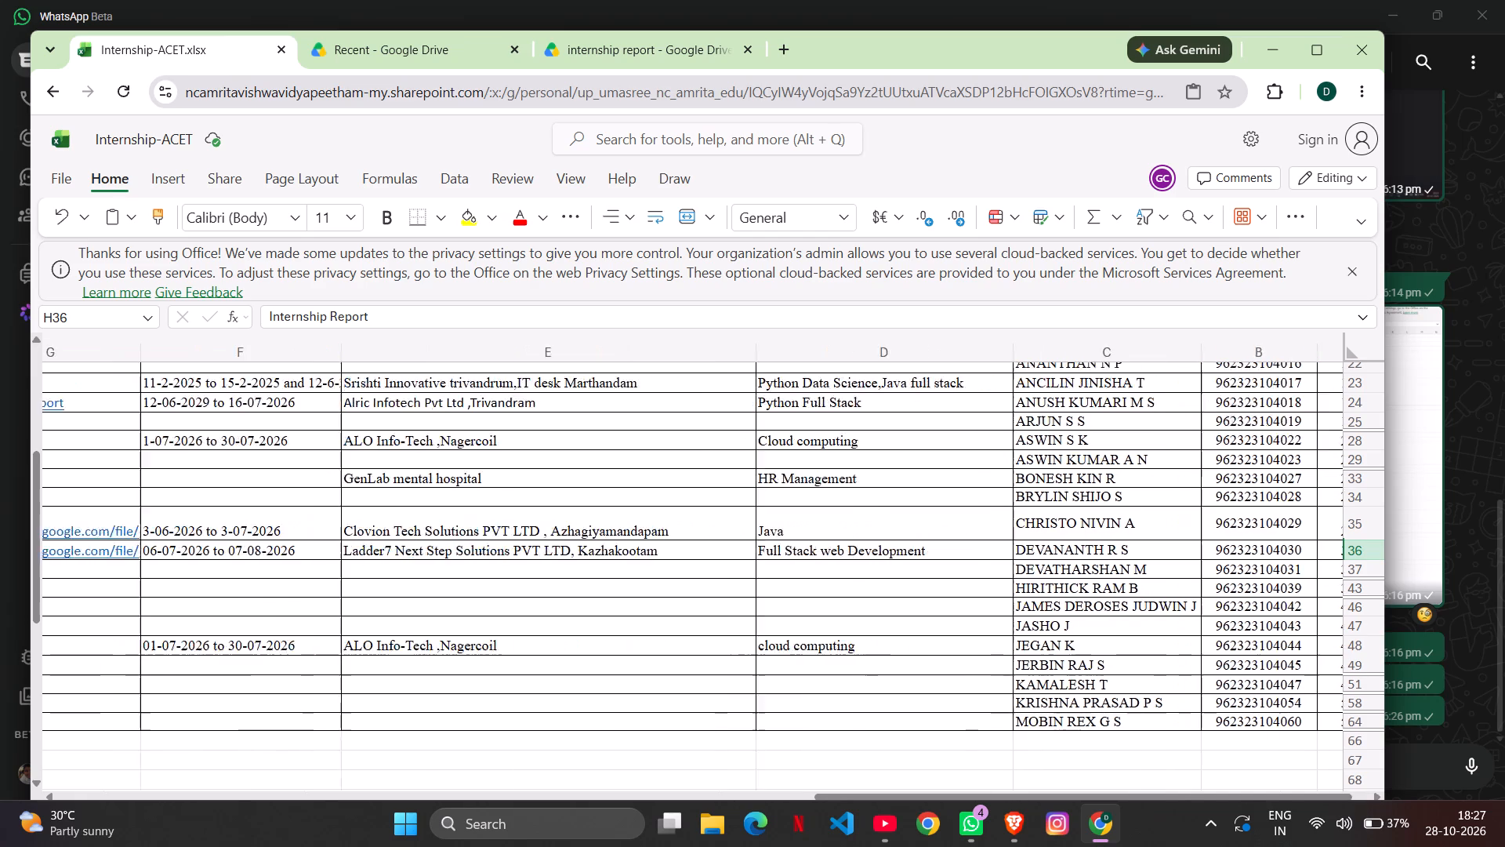
pyautogui.hscroll(1, 288, 577)
pyautogui.hscroll(-2, 288, 577)
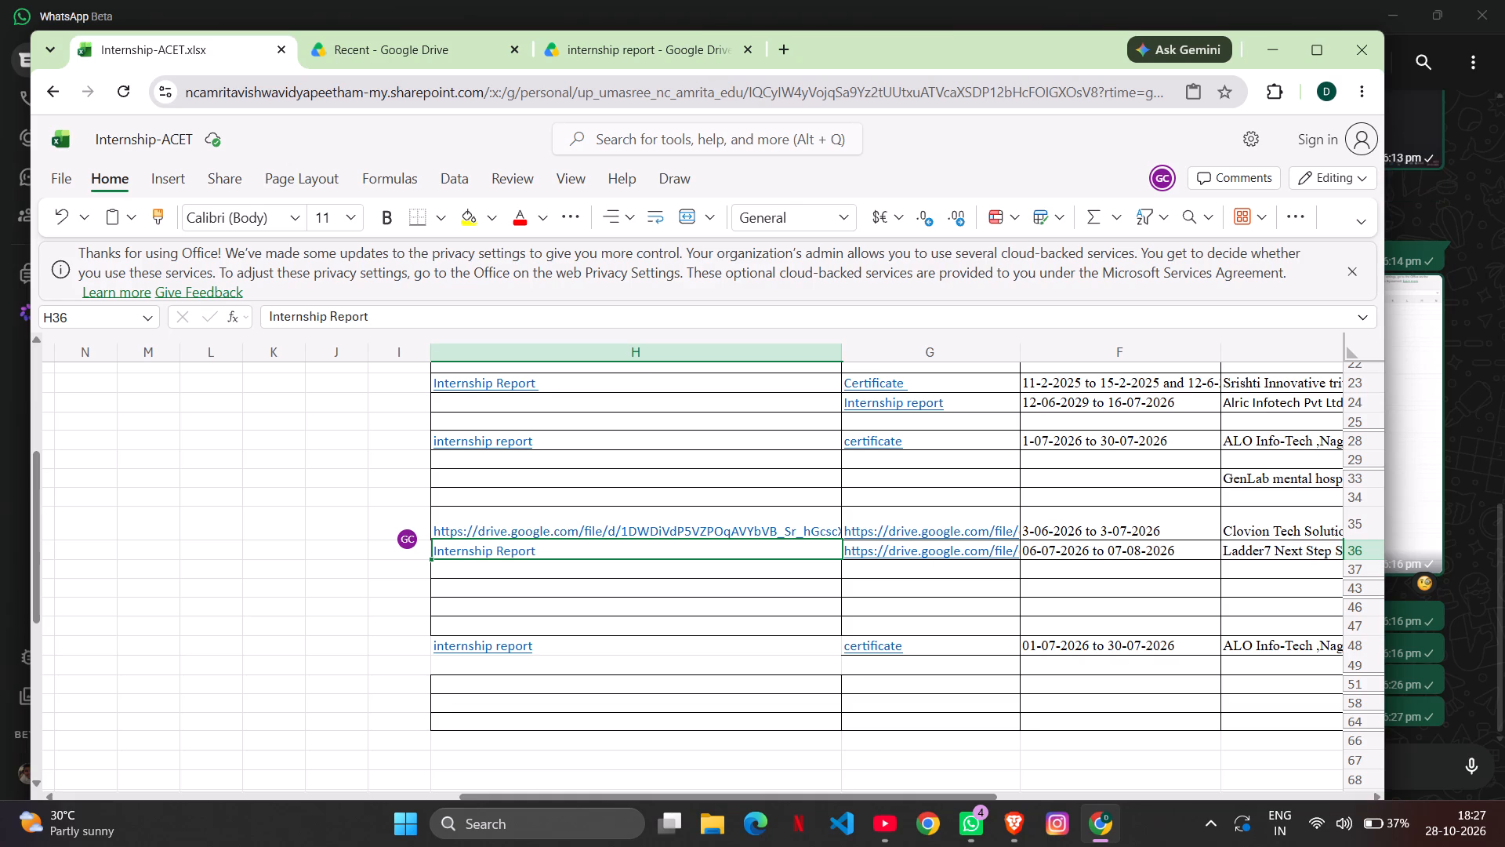
pyautogui.scroll(4, 288, 577)
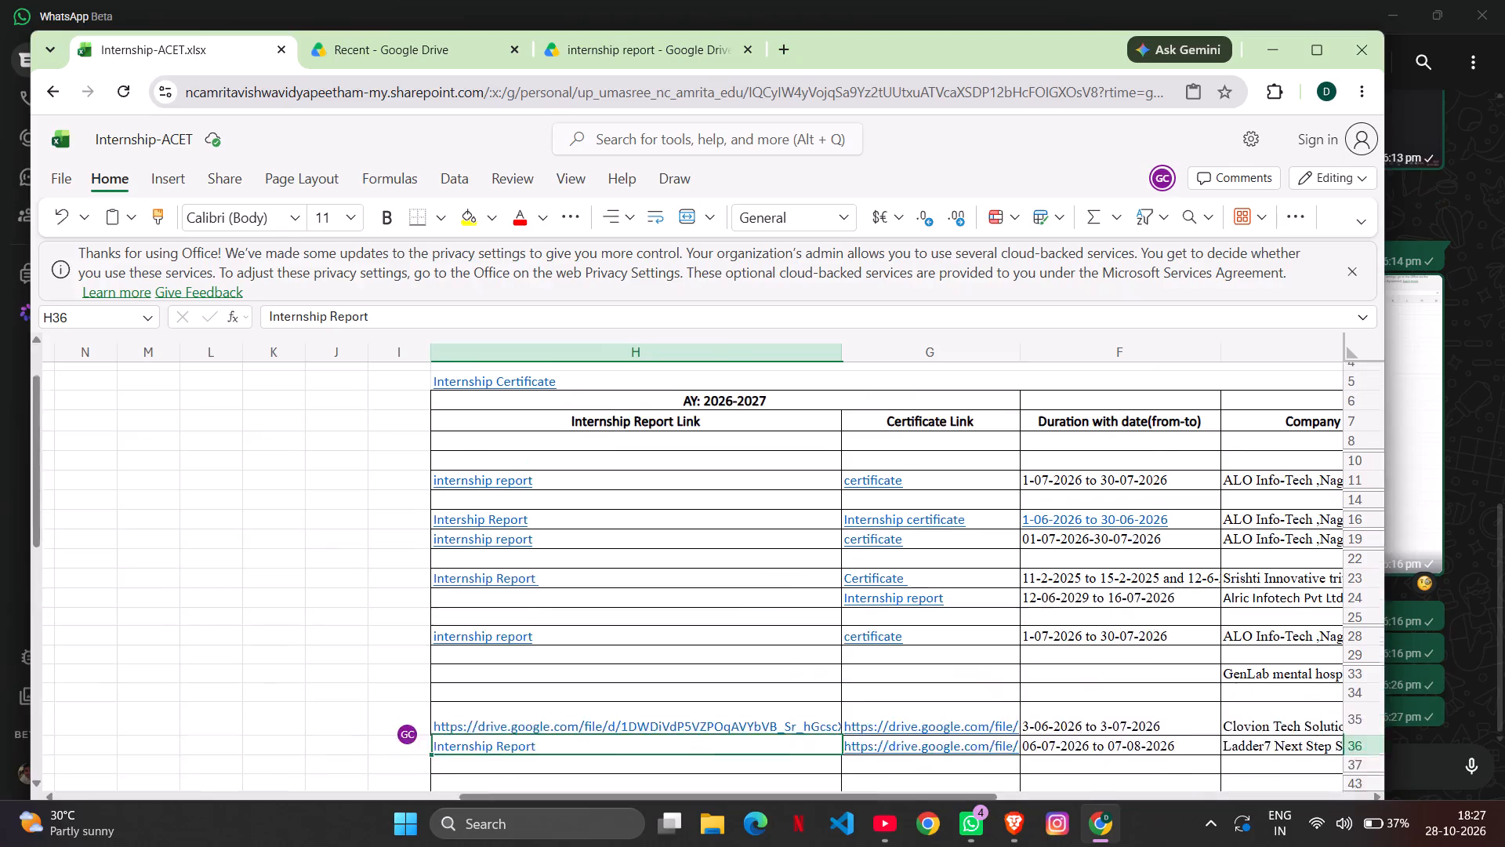
pyautogui.scroll(1, 288, 577)
pyautogui.hscroll(-4, 288, 577)
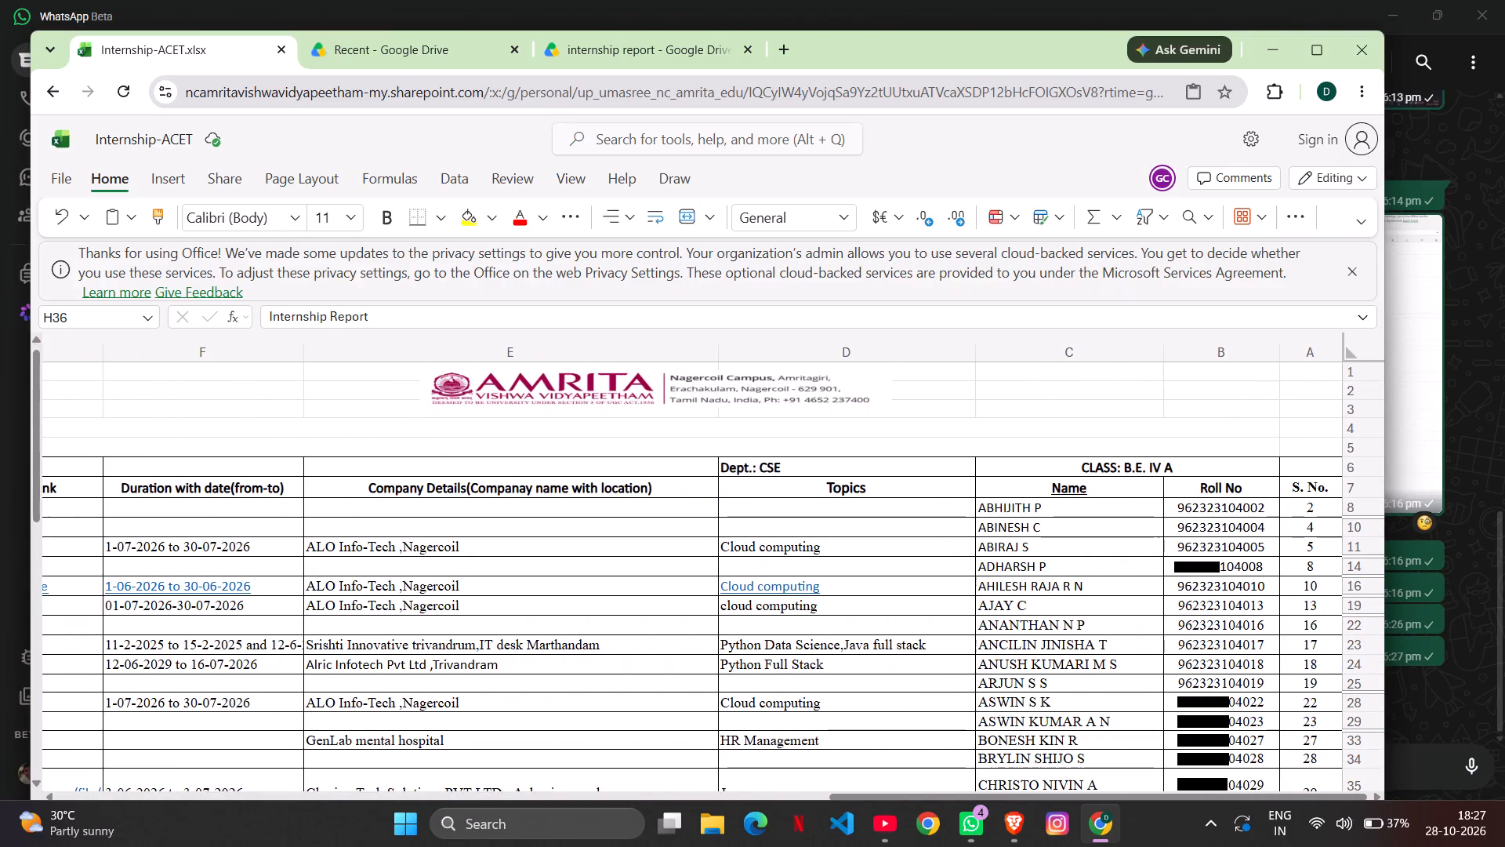
pyautogui.scroll(-1, 288, 577)
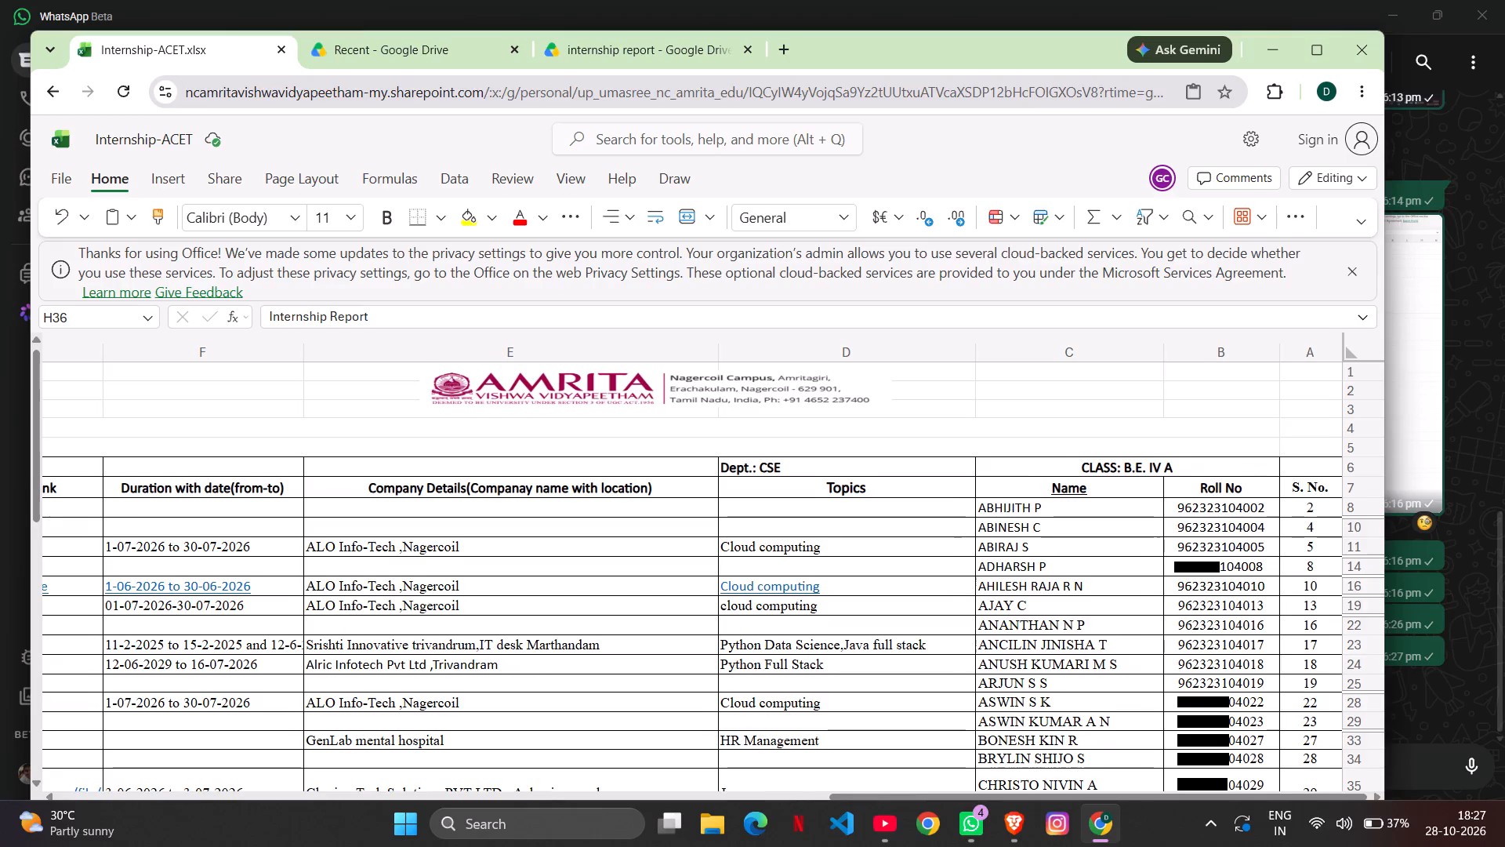
pyautogui.scroll(-1, 288, 577)
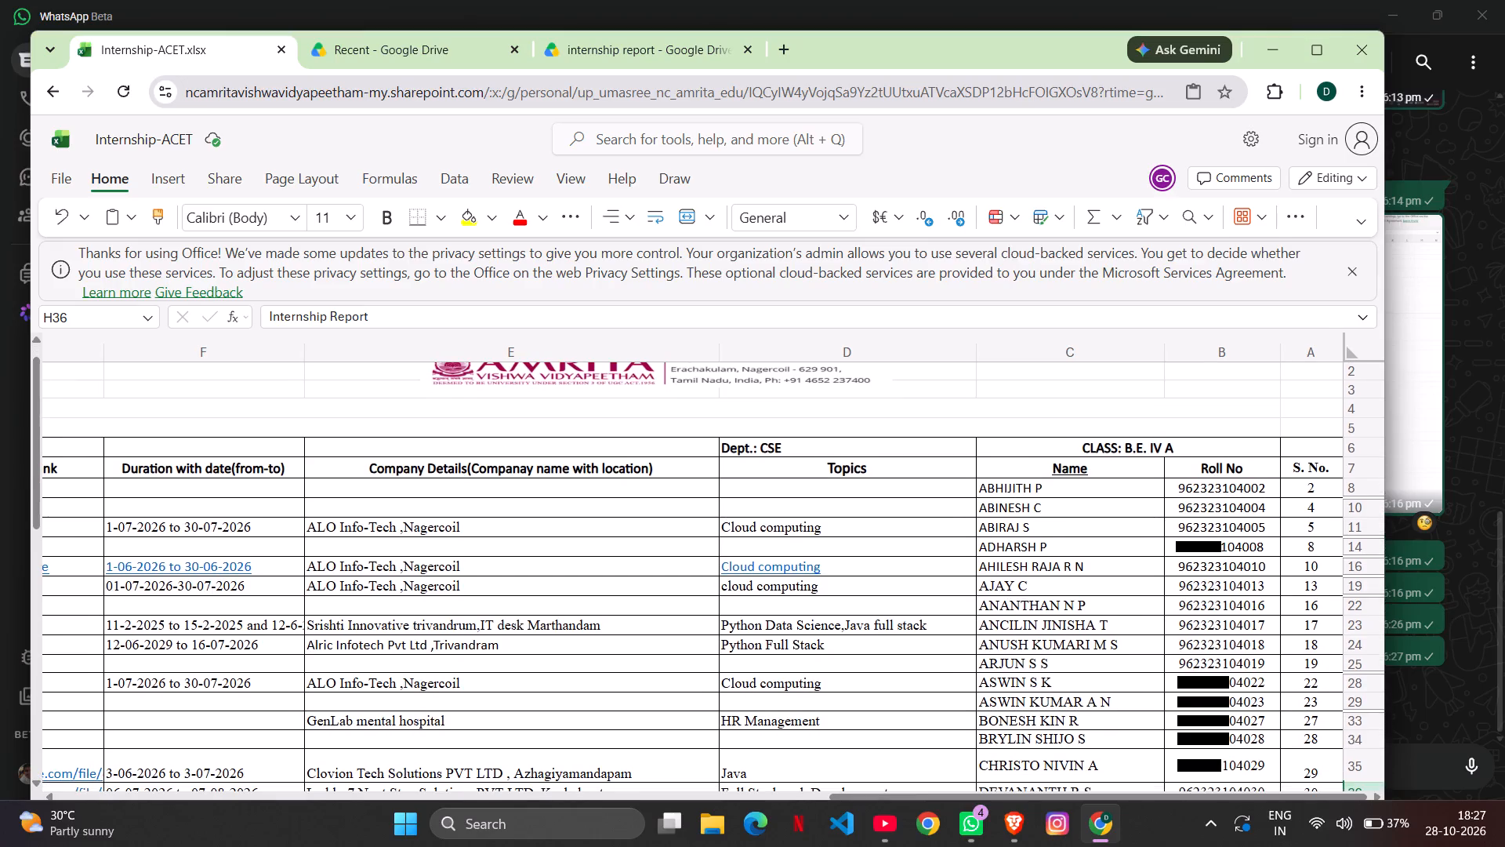
pyautogui.scroll(-1, 288, 577)
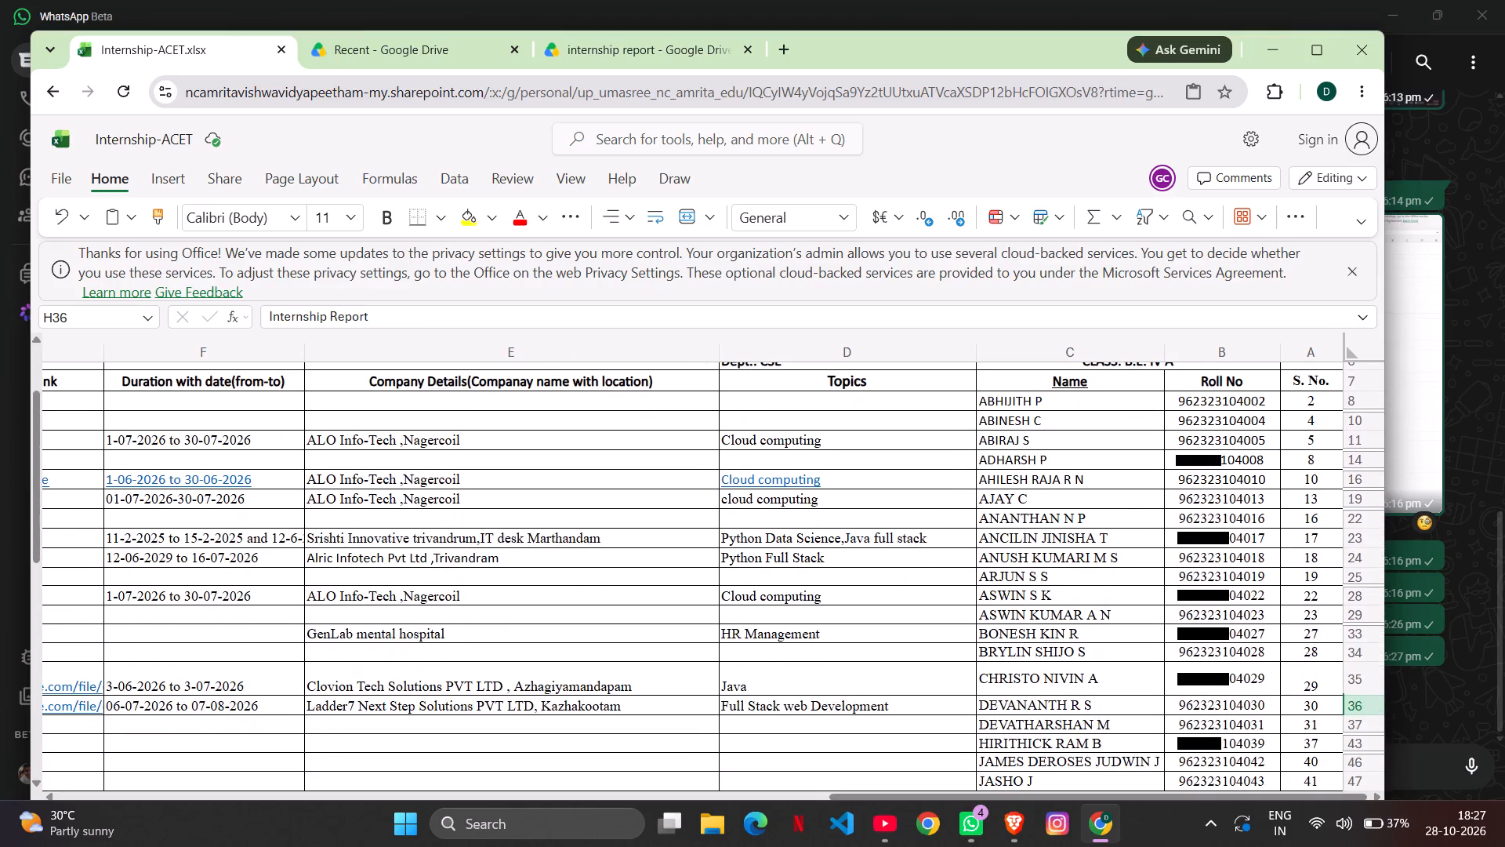
pyautogui.scroll(-2, 288, 577)
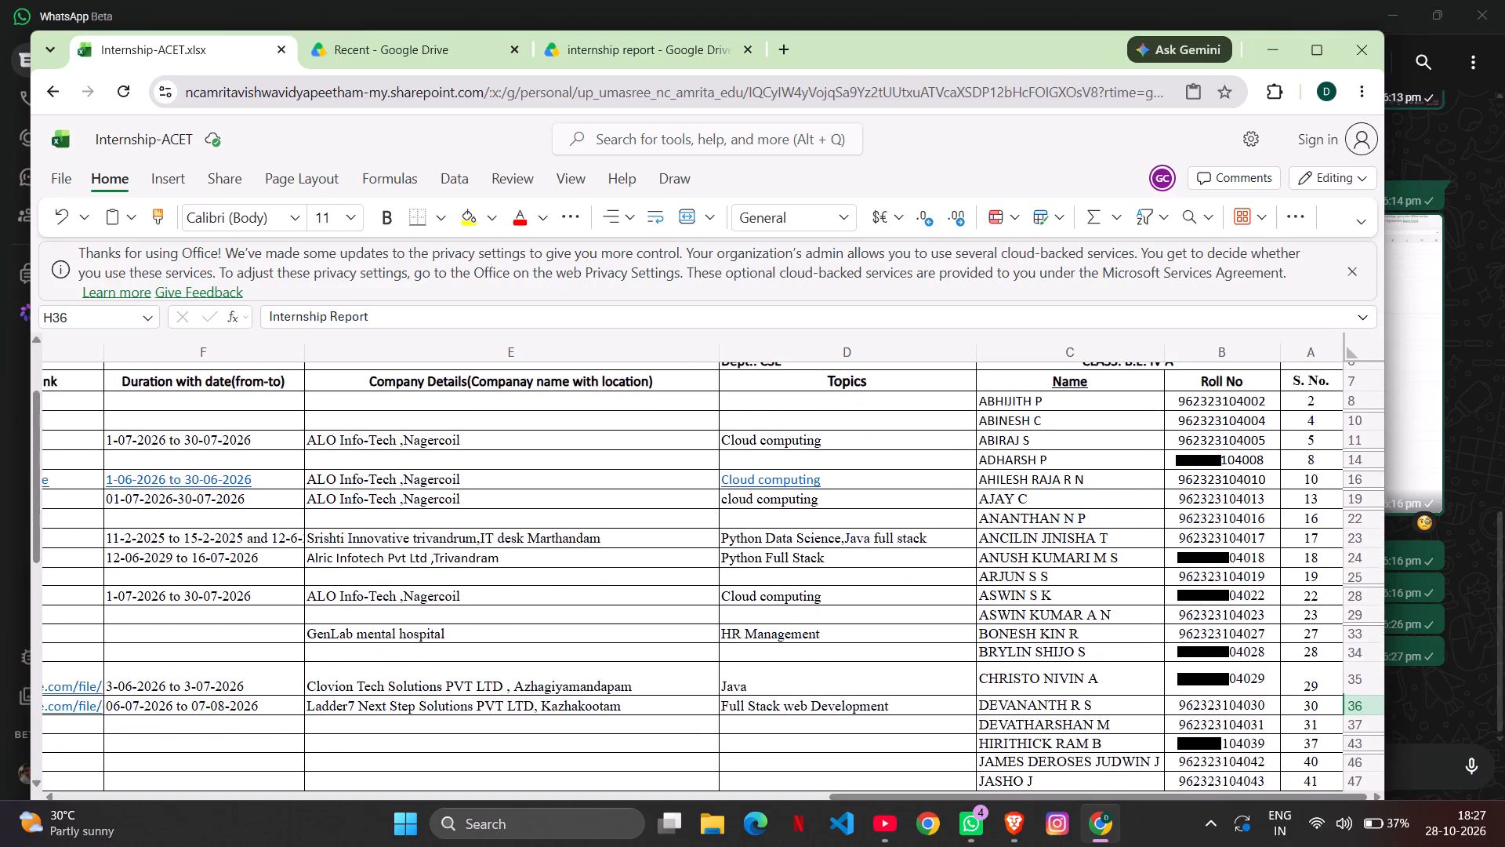
pyautogui.scroll(-2, 288, 577)
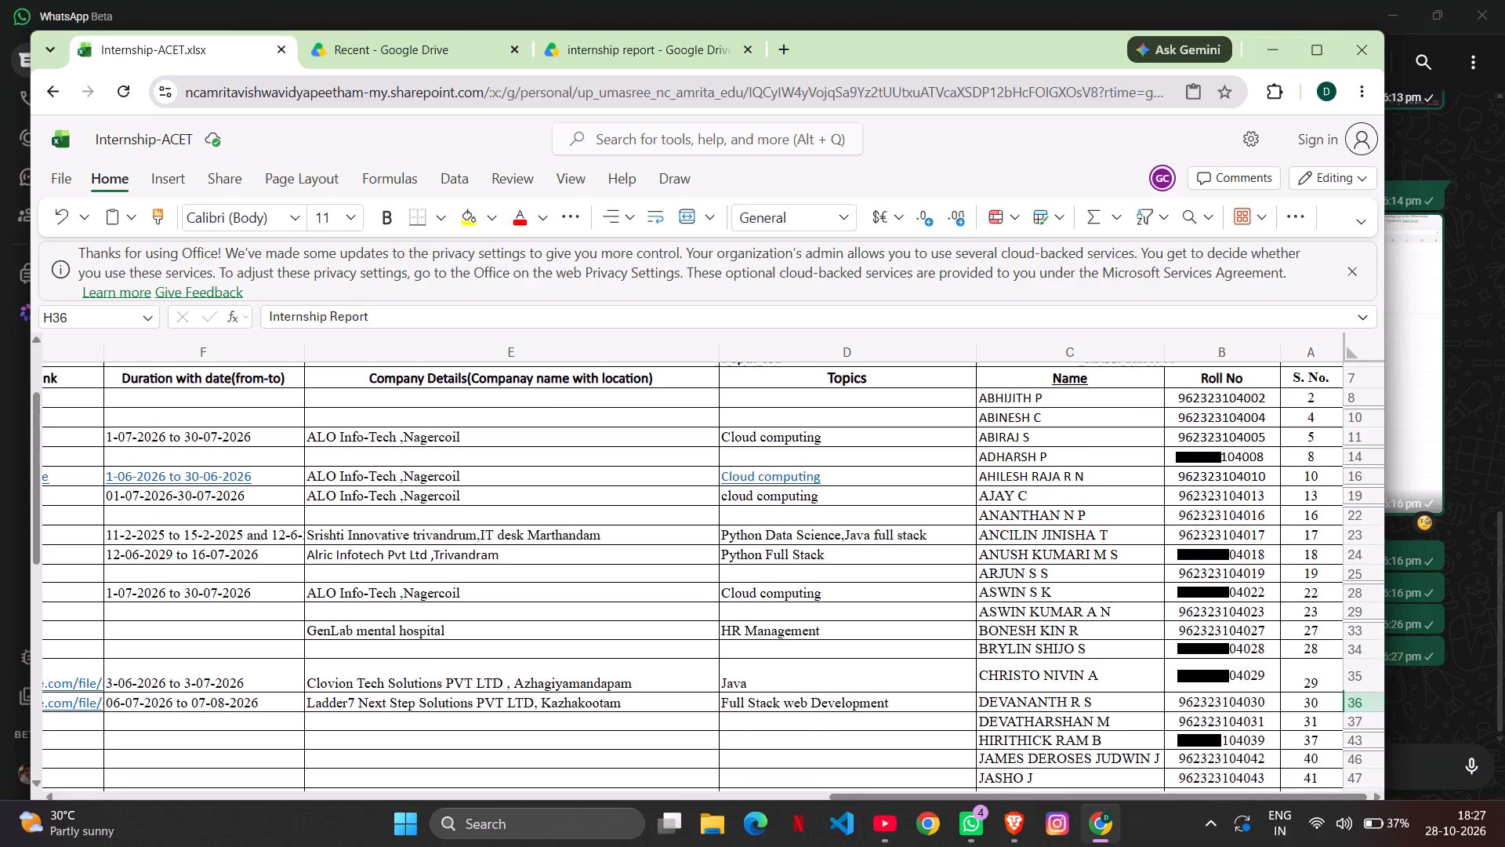
pyautogui.scroll(-2, 288, 577)
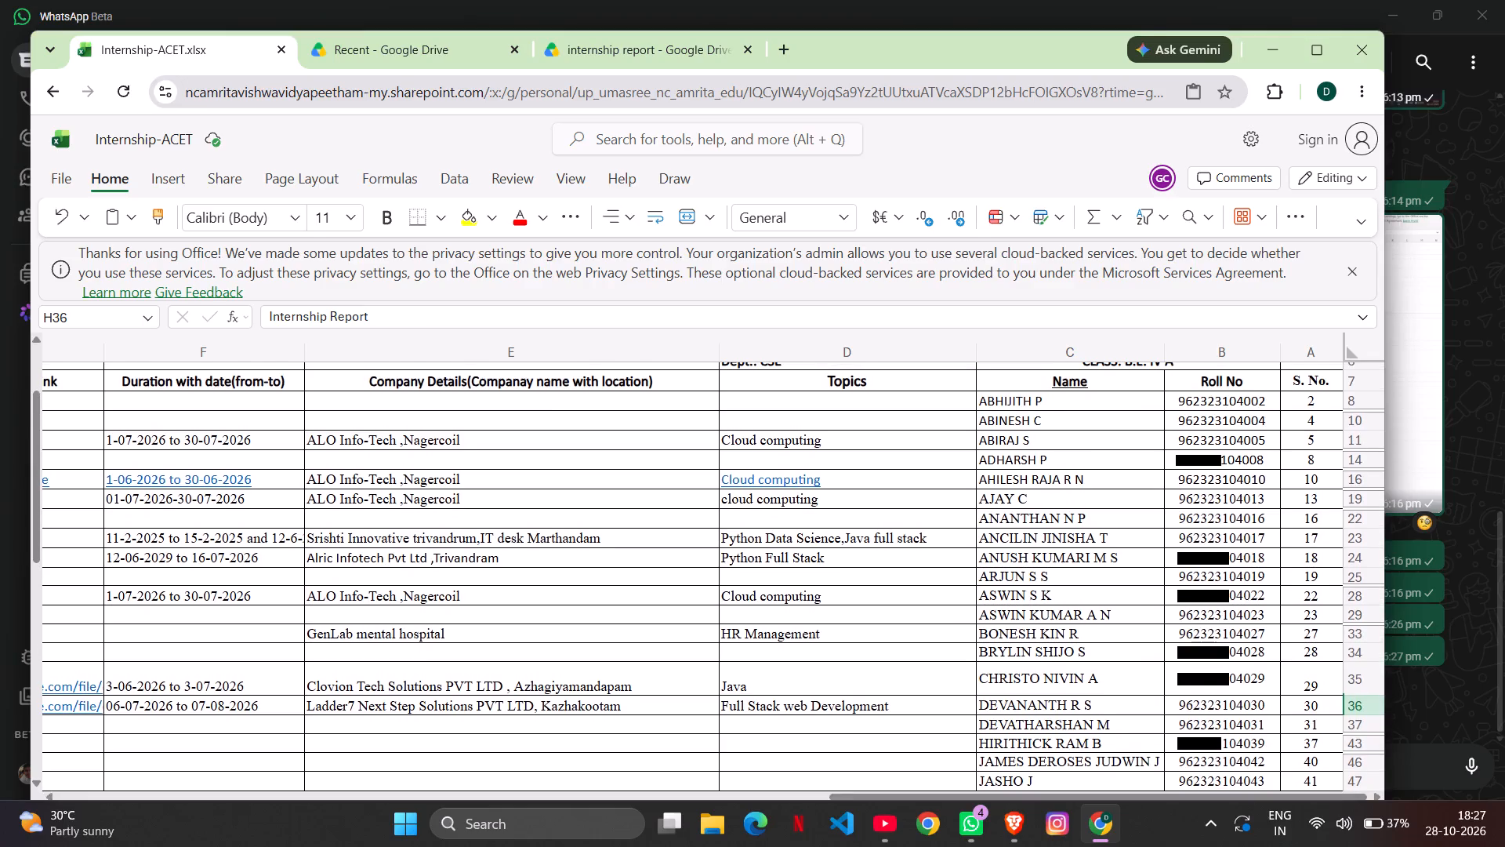
pyautogui.hscroll(-1, 288, 577)
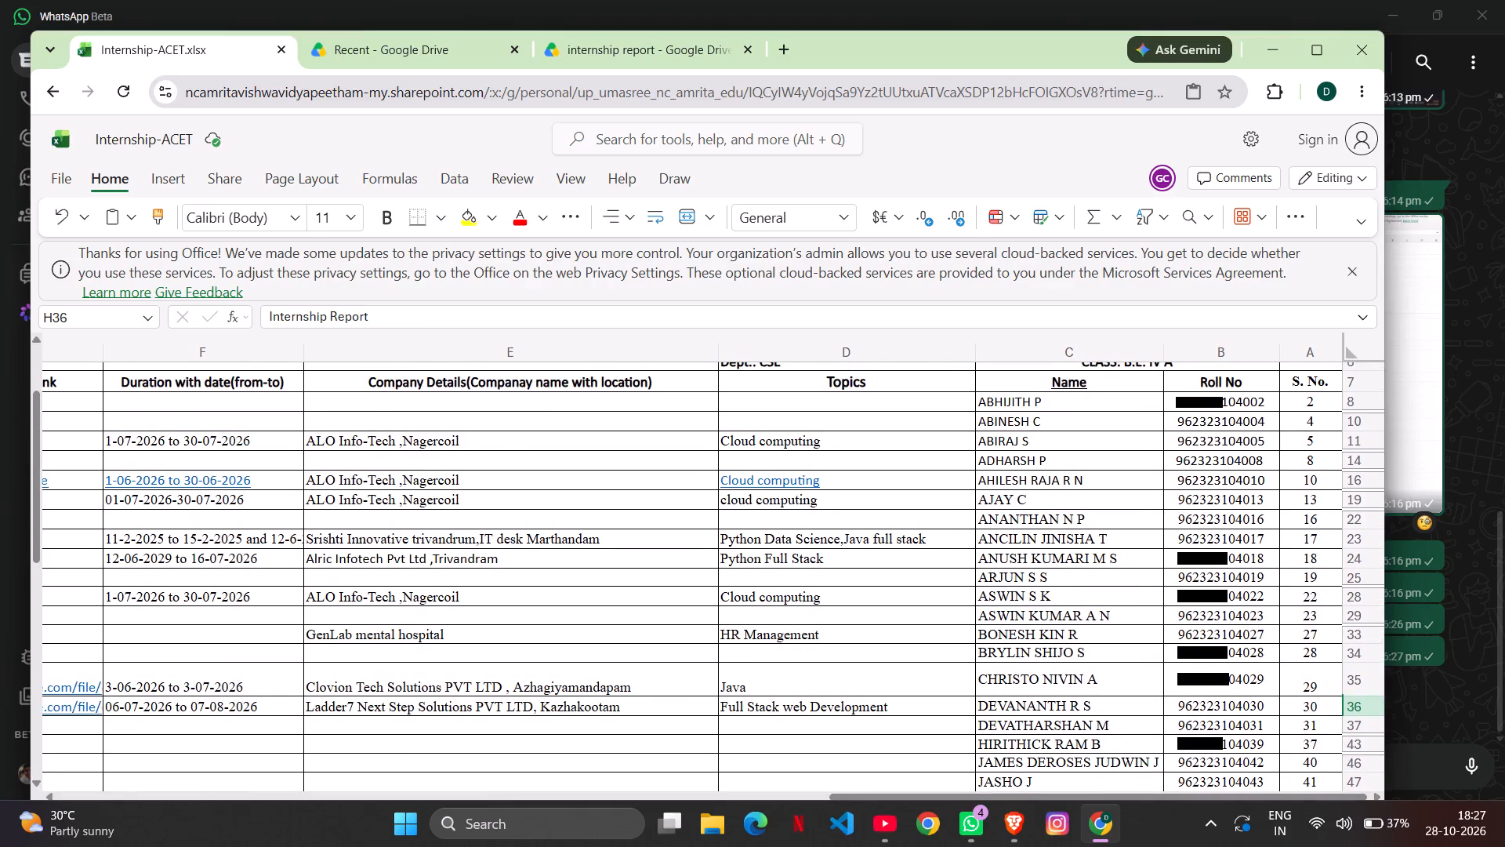
# Open the Drive link in certificate cell G36 of the Ladder7 row again and examine the linked PDF.
pyautogui.hscroll(4, 288, 577)
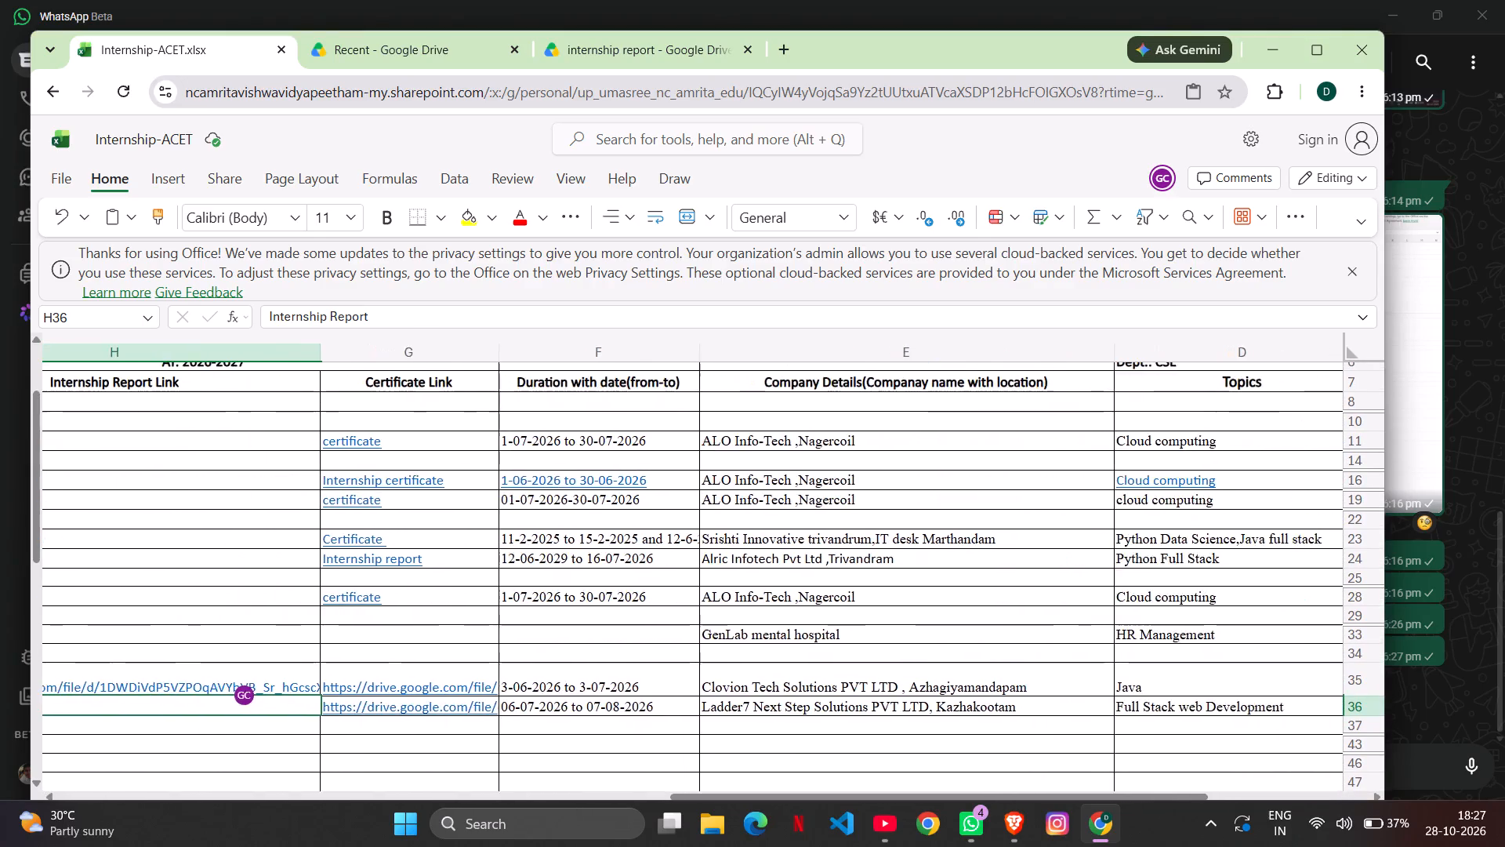
pyautogui.hscroll(2, 288, 577)
pyautogui.scroll(-1, 288, 577)
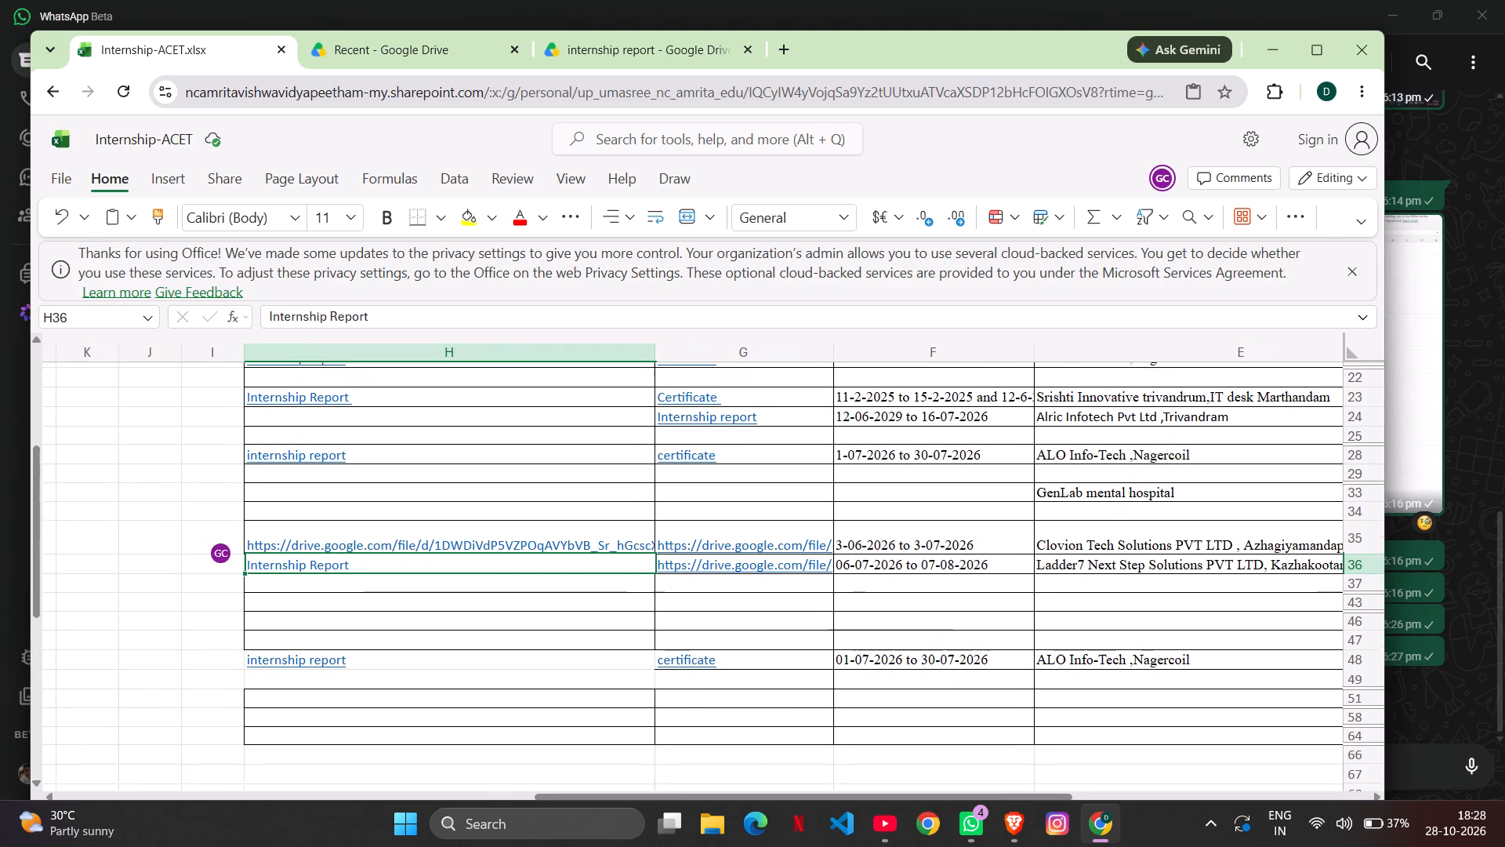
pyautogui.scroll(-1, 288, 577)
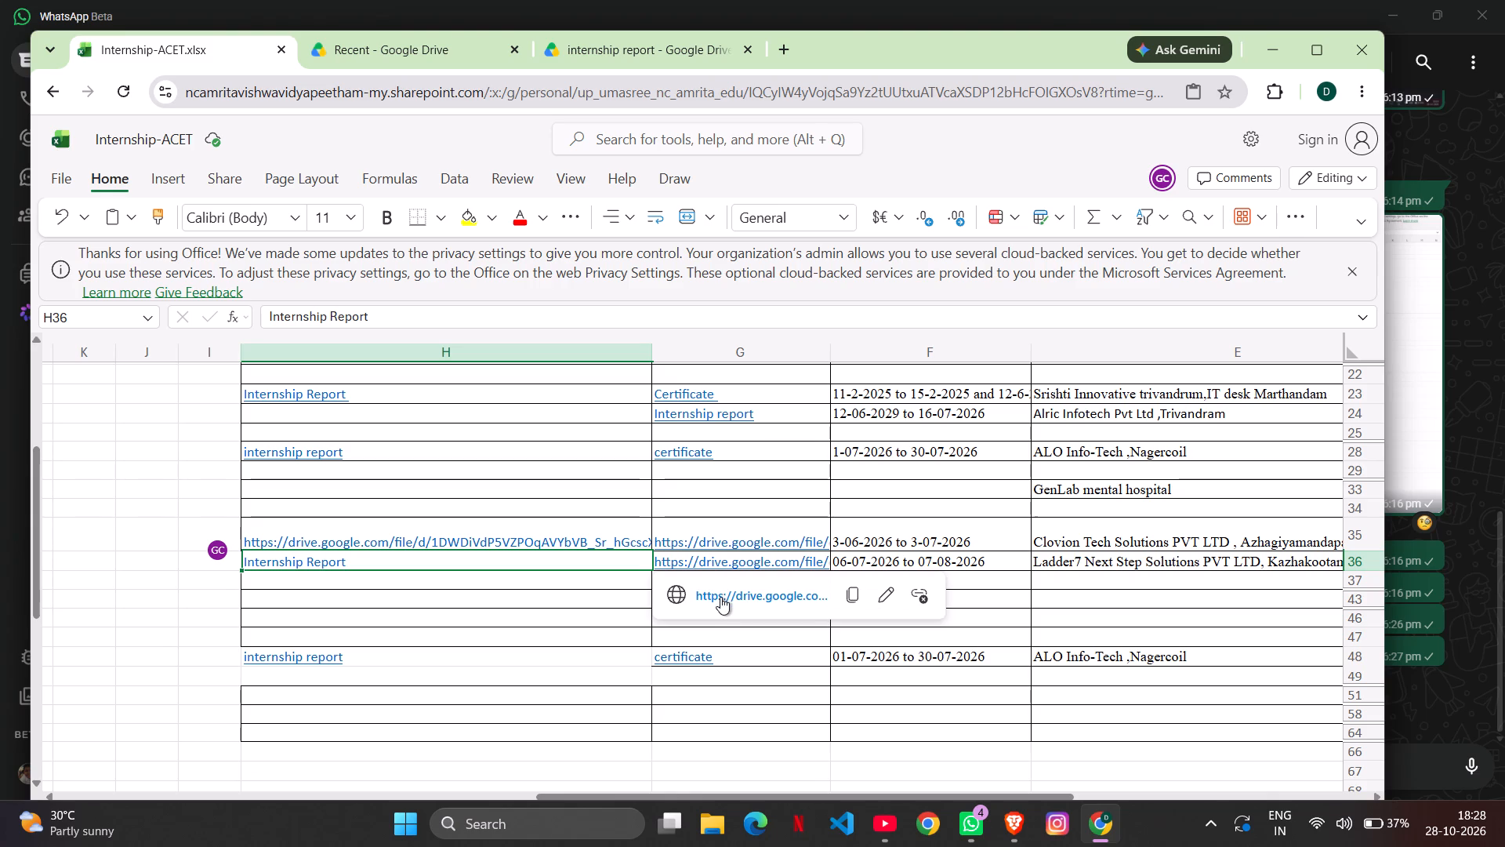
pyautogui.click(720, 597)
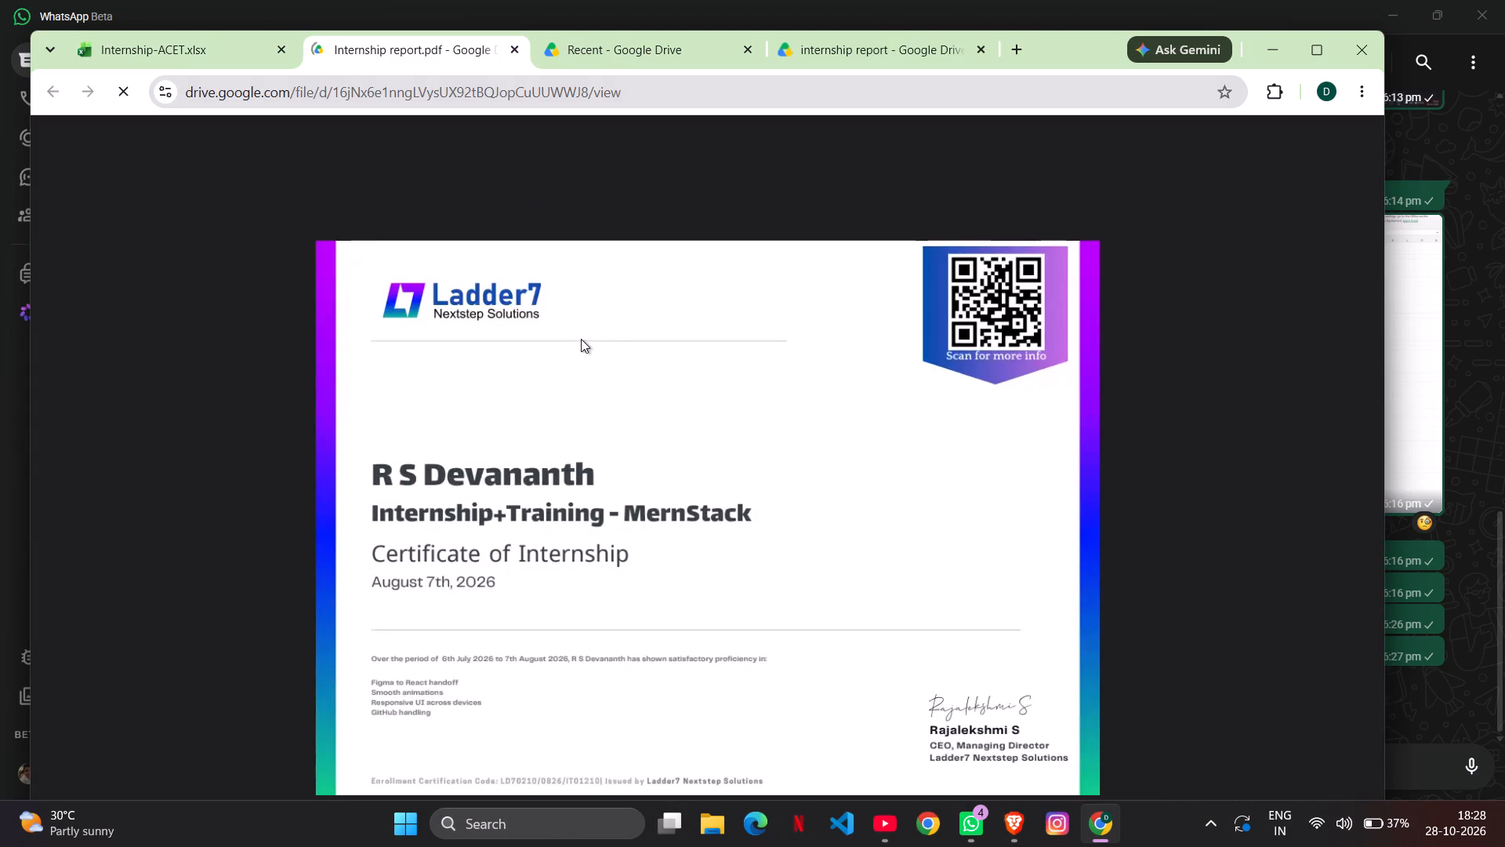
pyautogui.scroll(-1, 581, 339)
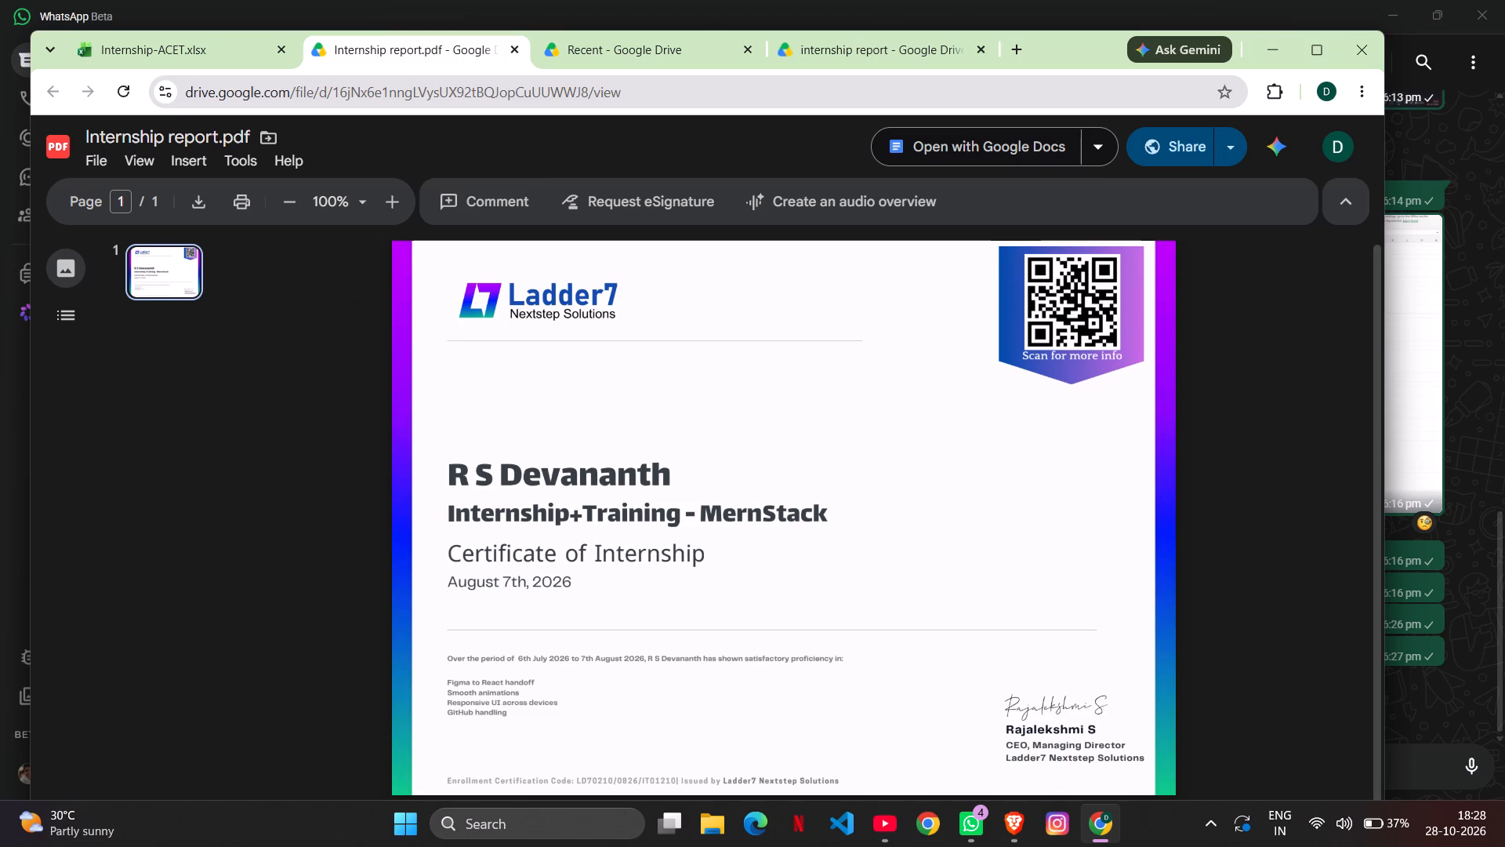
# Close the Ladder7 certificate PDF and review the Internship-ACET rows across the report link, certificate link, duration and company columns.
pyautogui.click(508, 49)
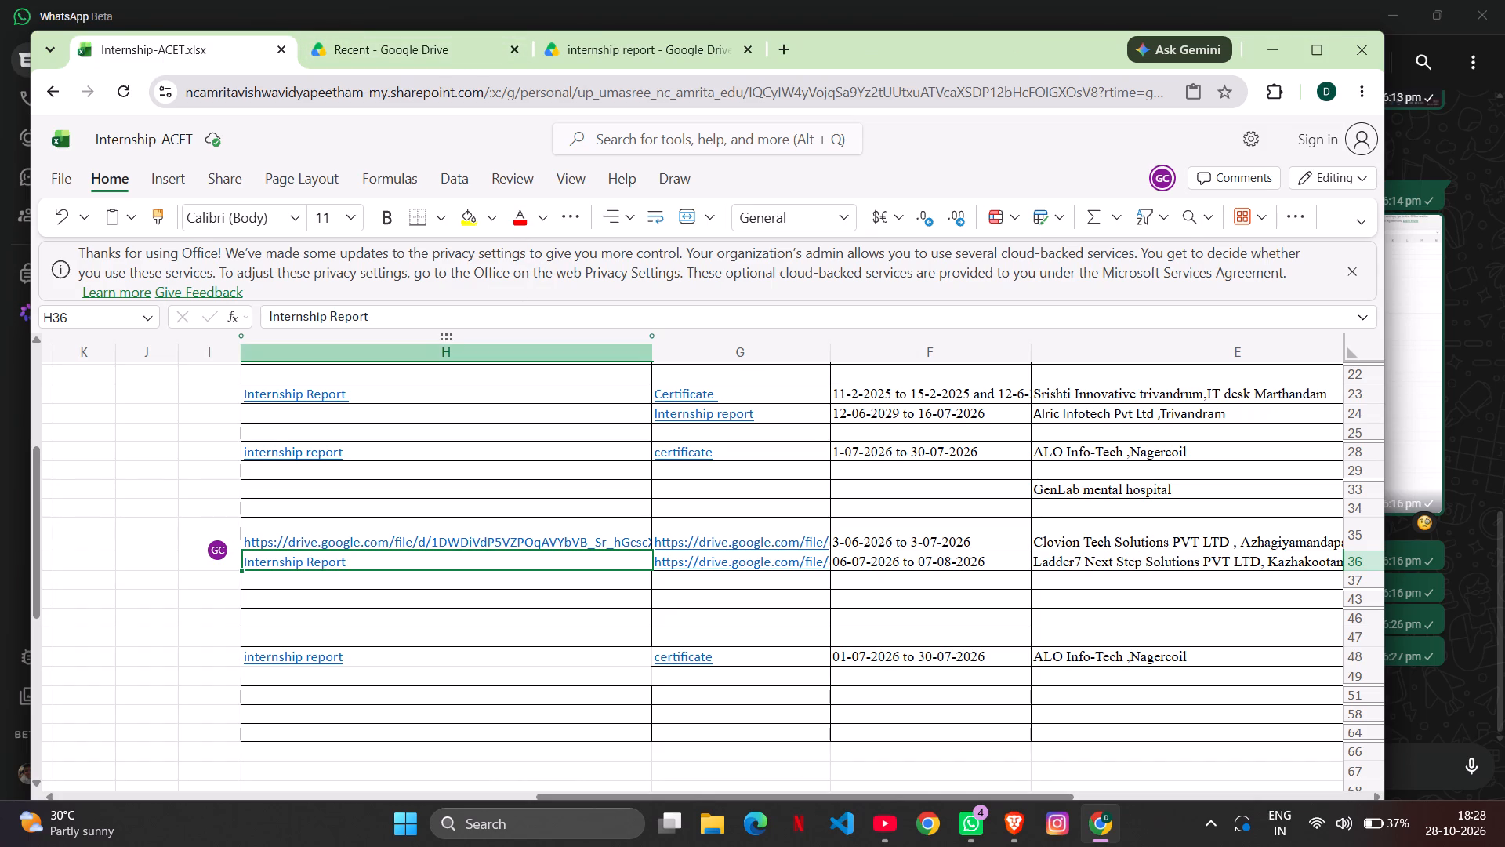
pyautogui.scroll(3, 323, 573)
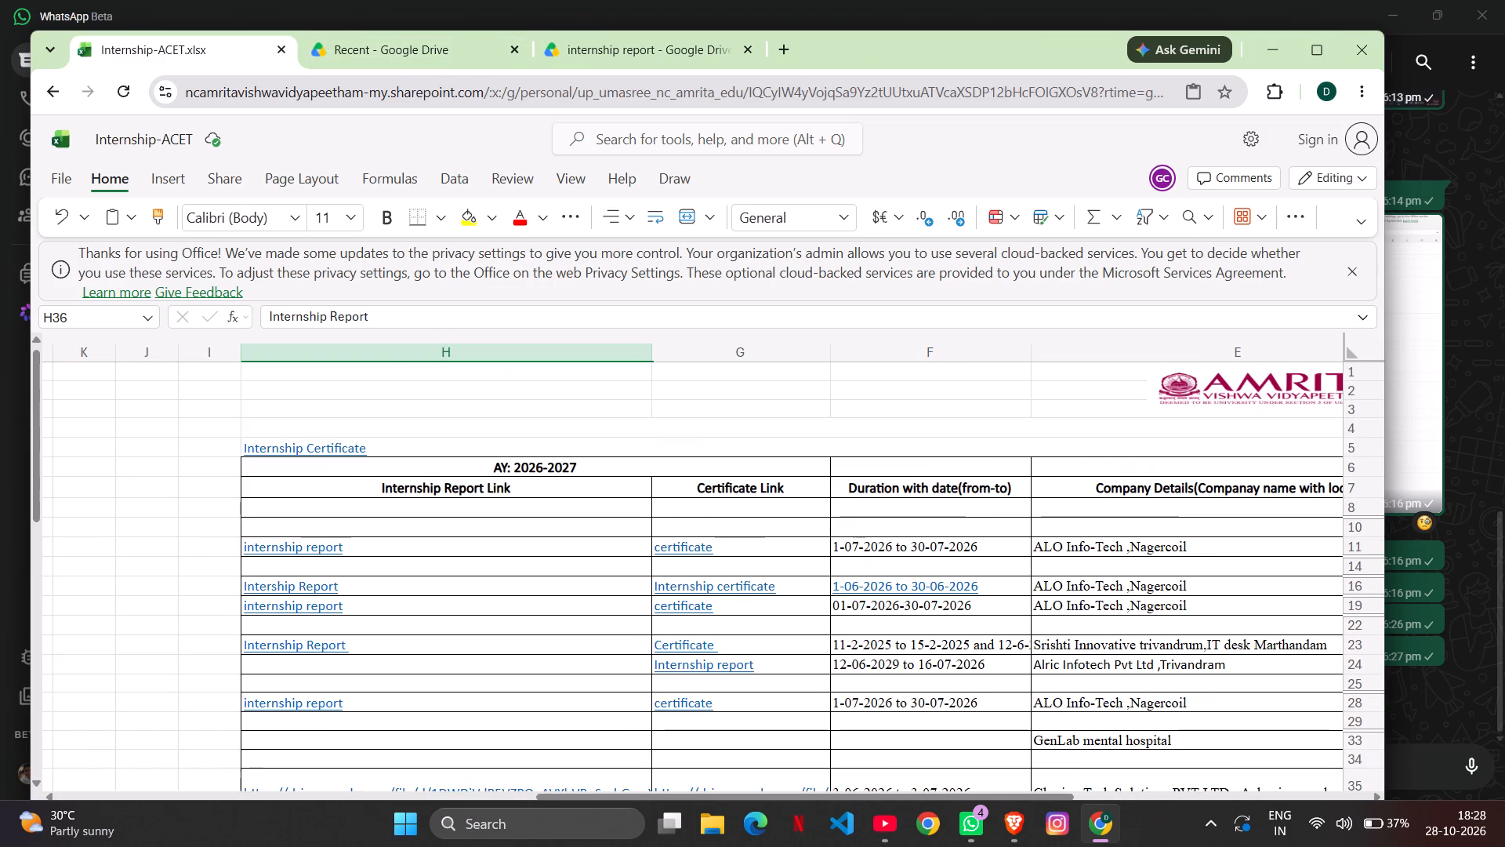
pyautogui.scroll(-2, 323, 573)
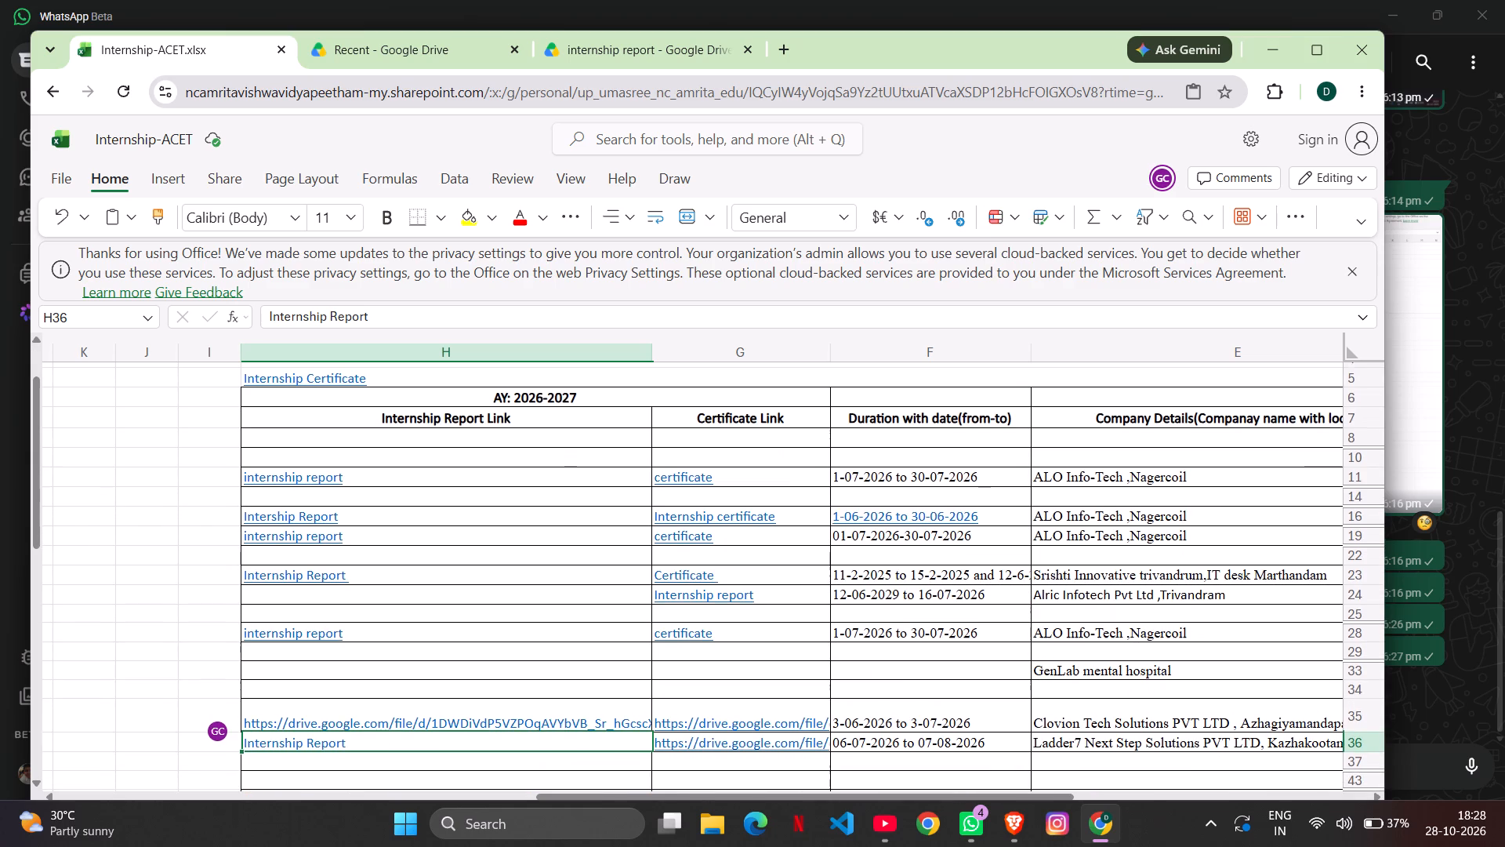
pyautogui.scroll(-3, 323, 573)
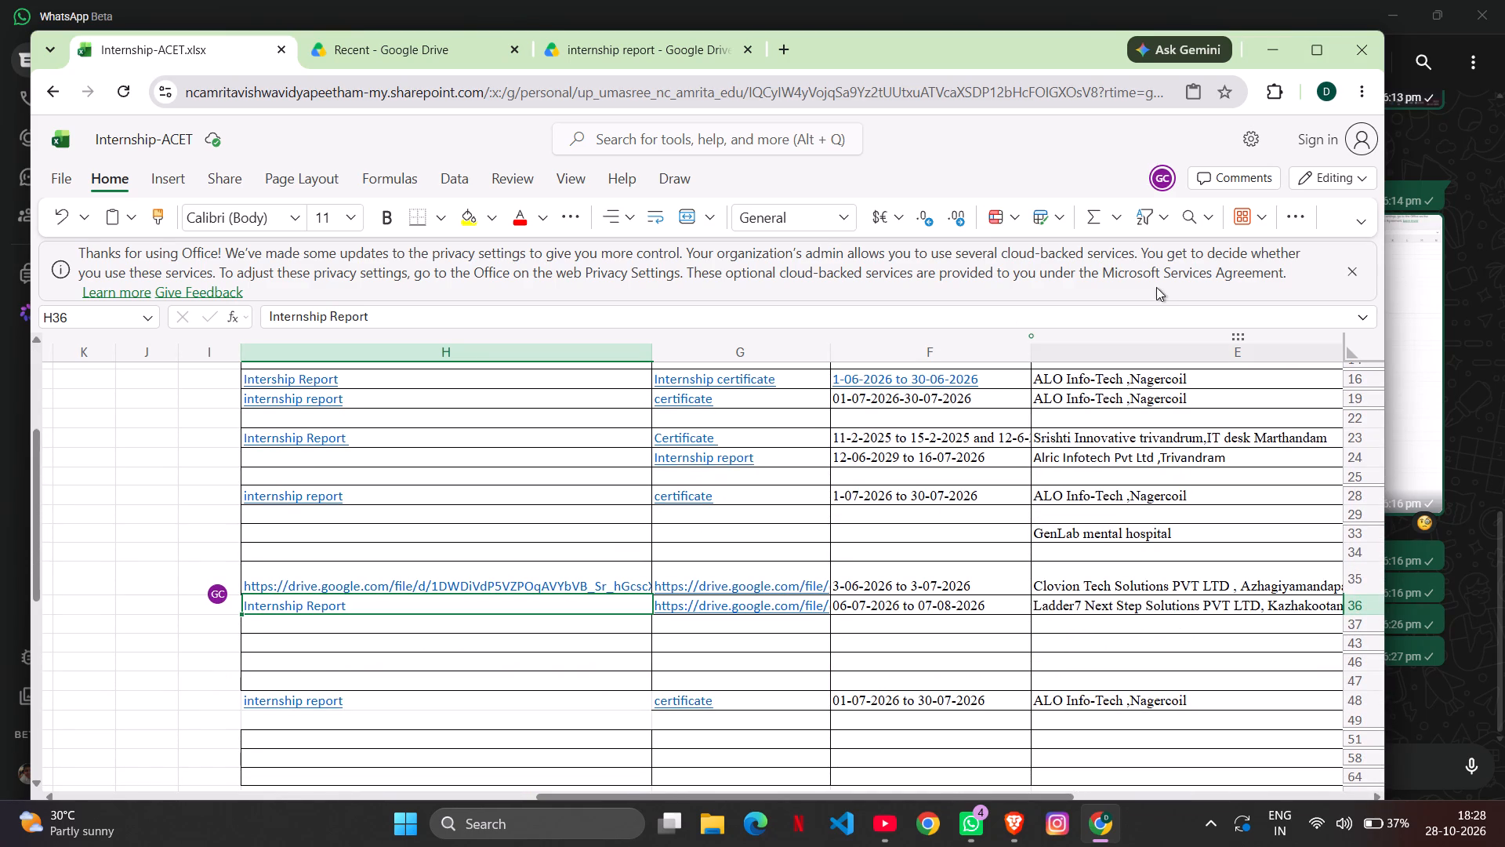
# Search for gmail in a new browser tab.
pyautogui.click(788, 43)
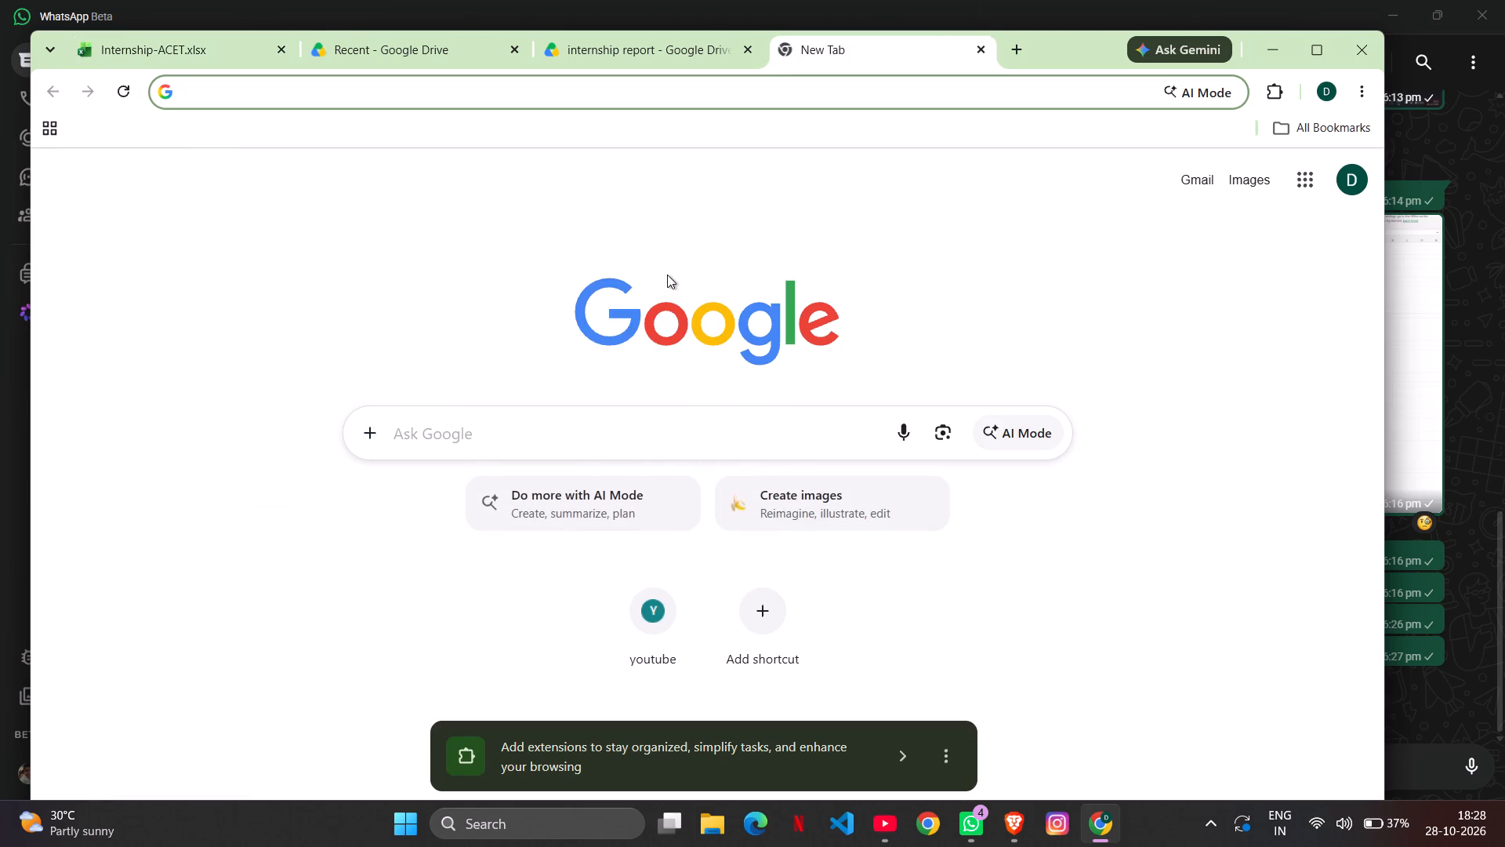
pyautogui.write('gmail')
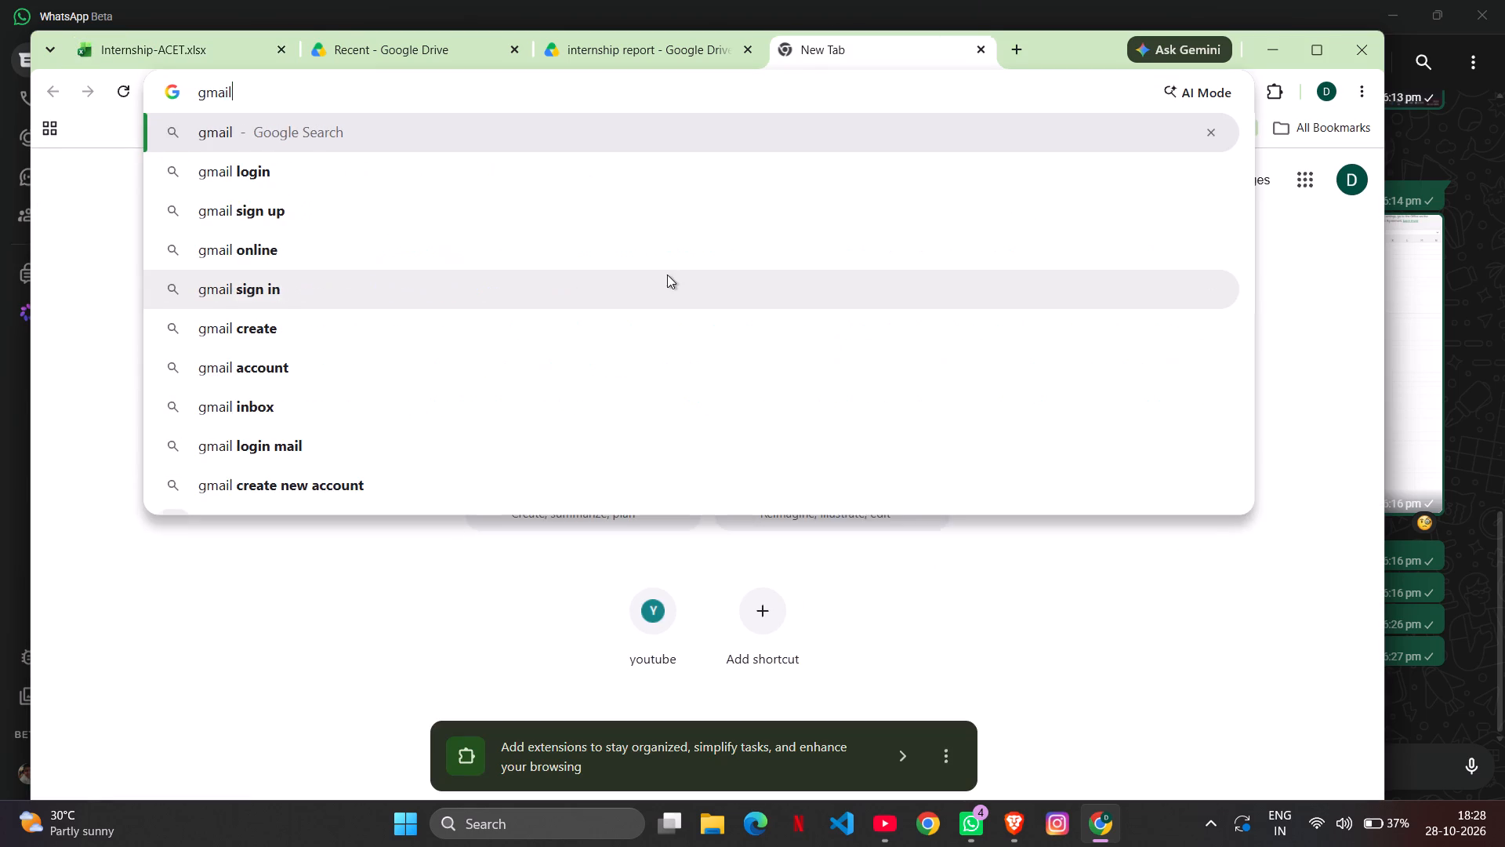
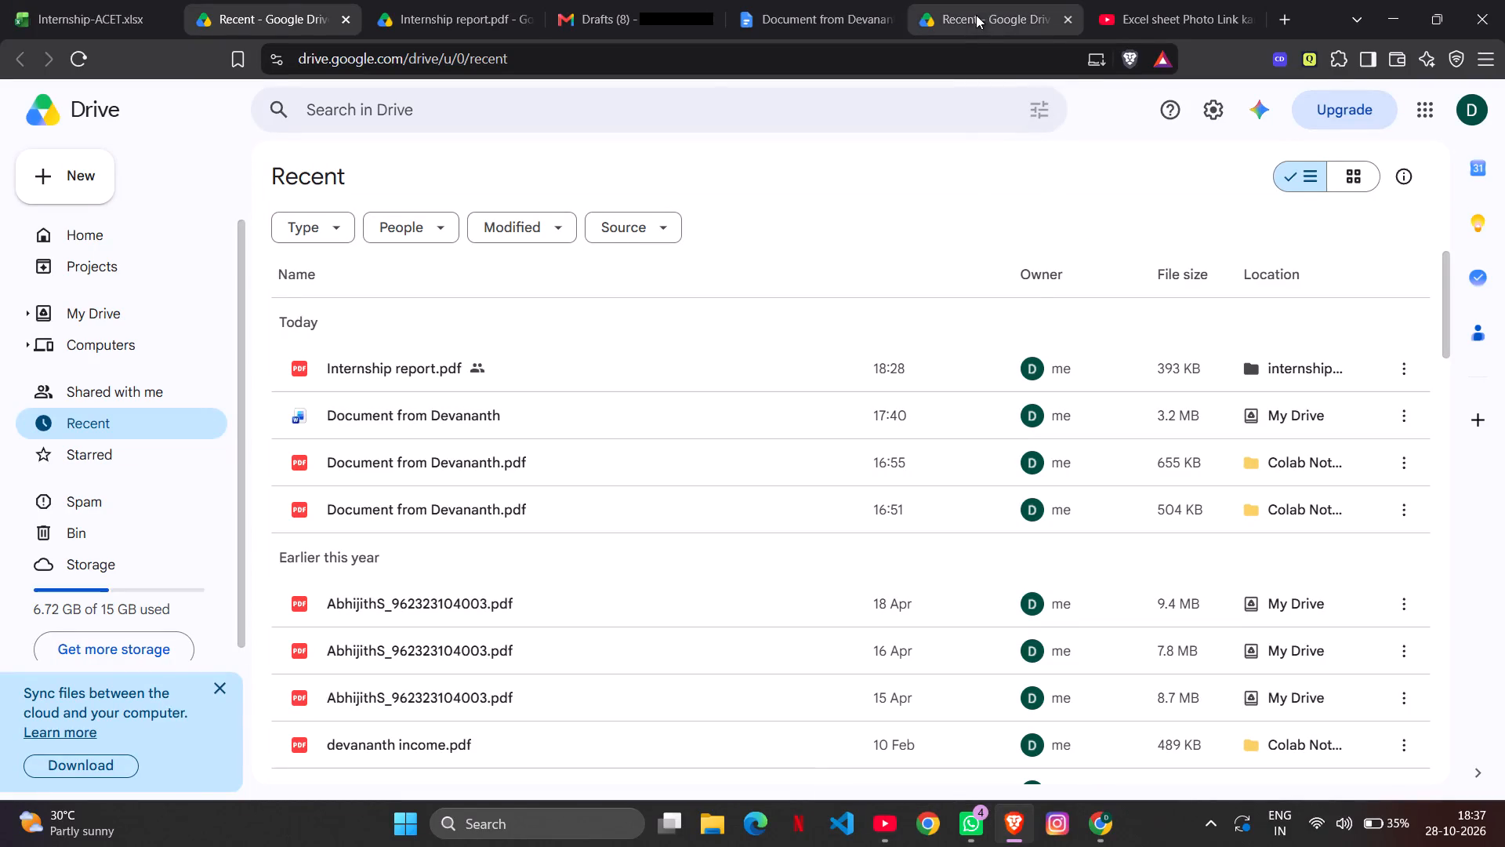
# Switch from the Drive Recent list to the already open Google Docs document to view it.
pyautogui.click(852, 17)
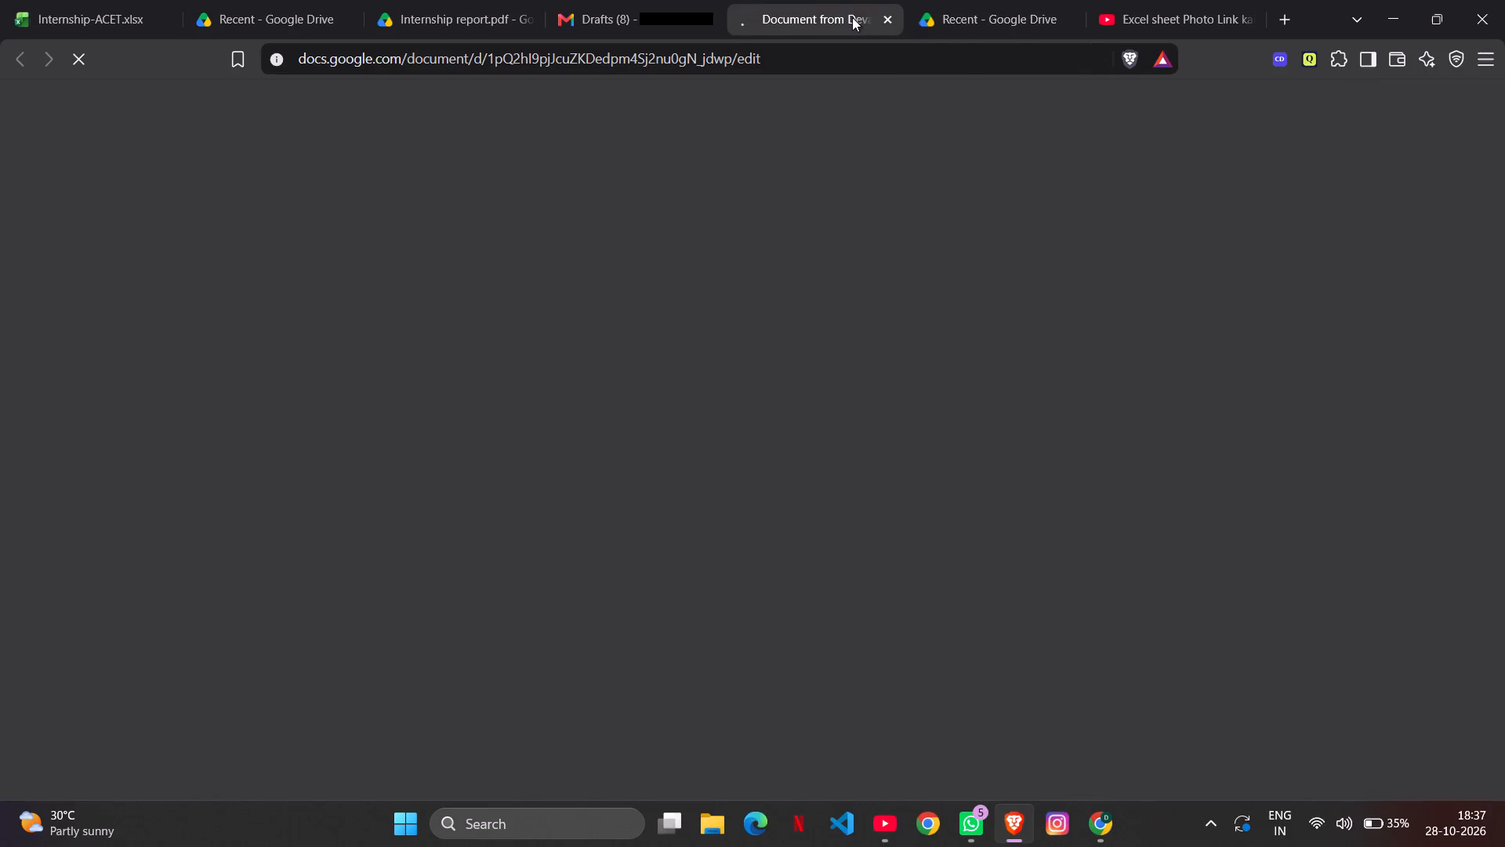